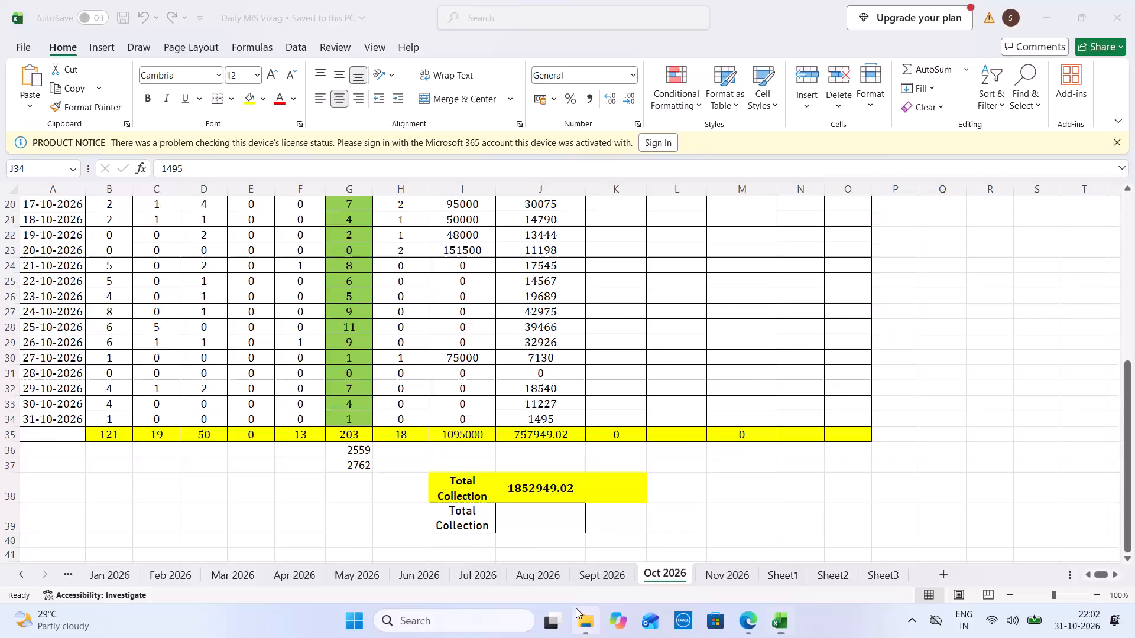
# Open the Monthly MIS workbook from the Review folder without updating its external links.
pyautogui.click(67, 468)
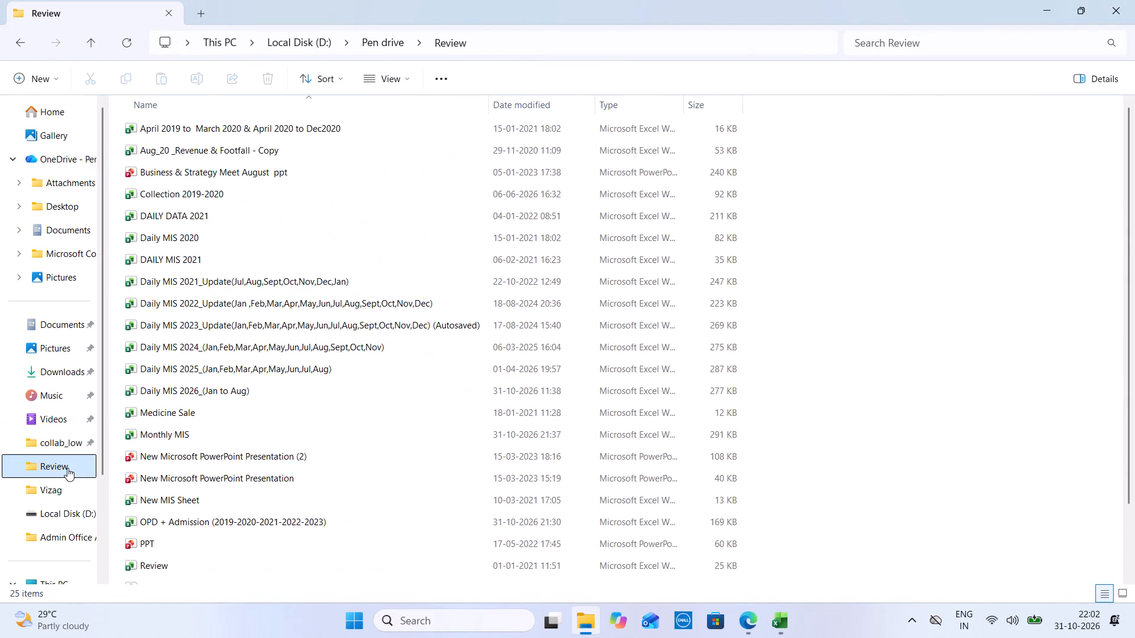
pyautogui.doubleClick(199, 439)
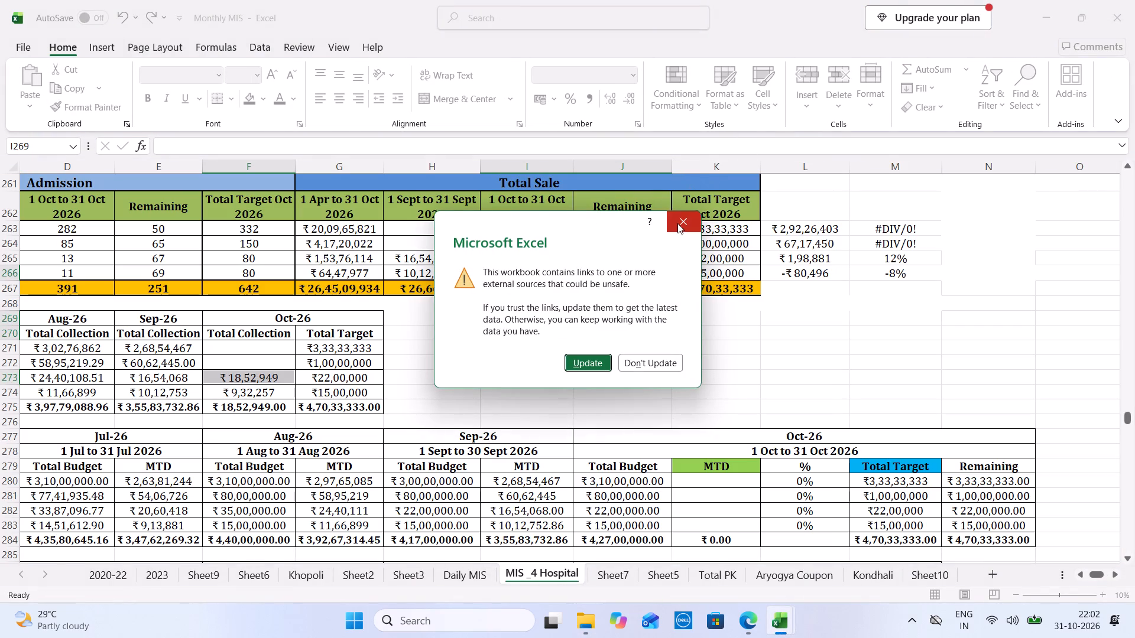
pyautogui.click(677, 223)
pyautogui.click(534, 350)
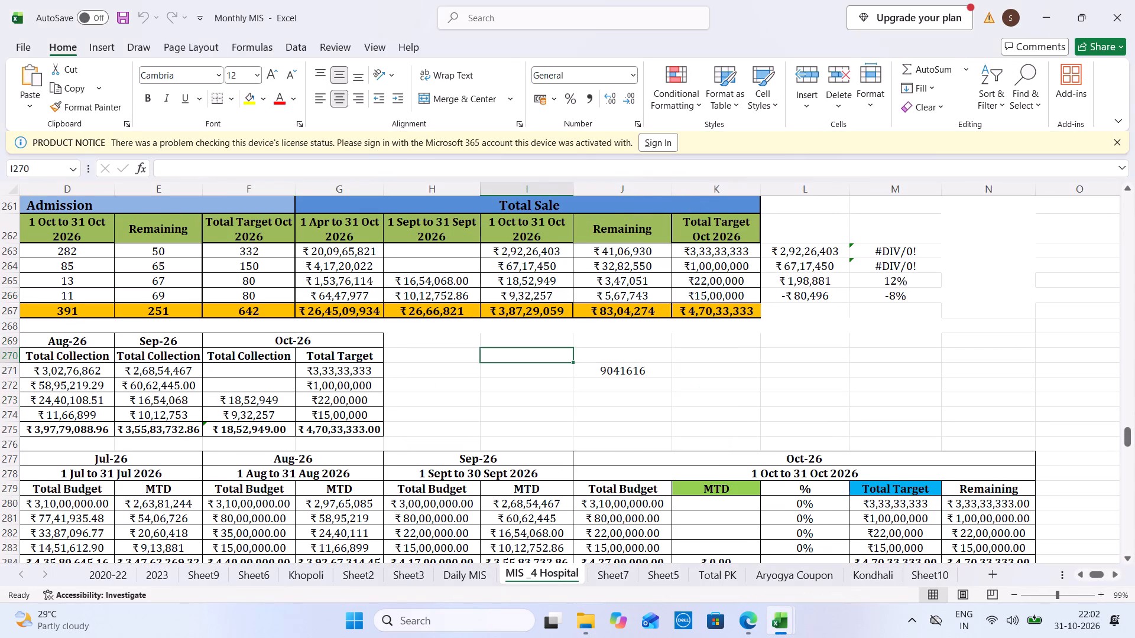
pyautogui.click(591, 620)
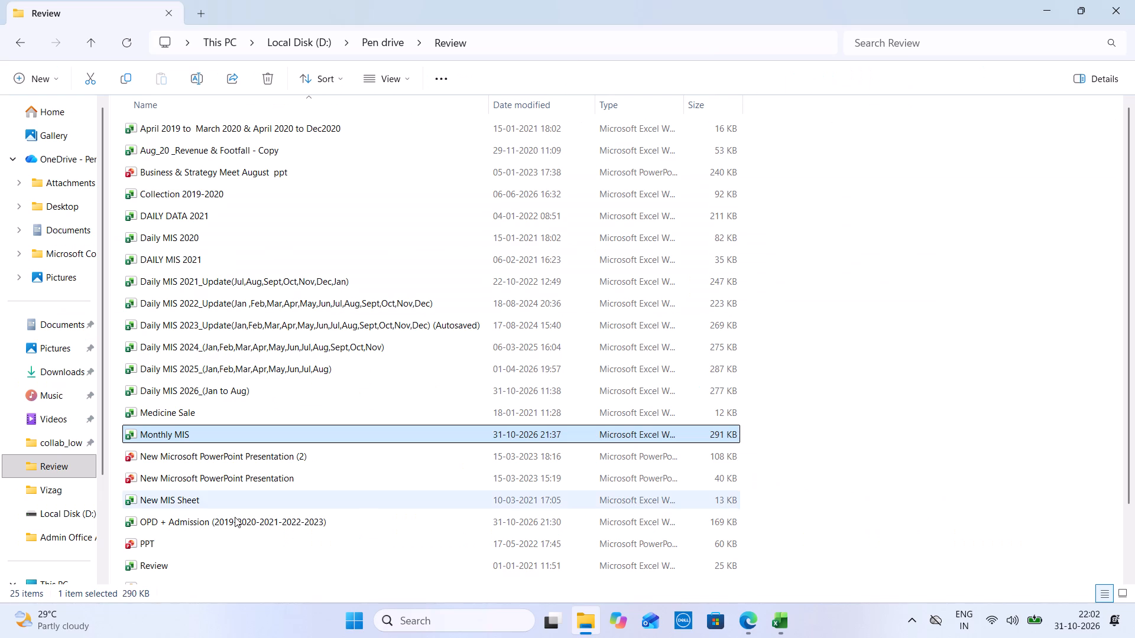
pyautogui.doubleClick(235, 517)
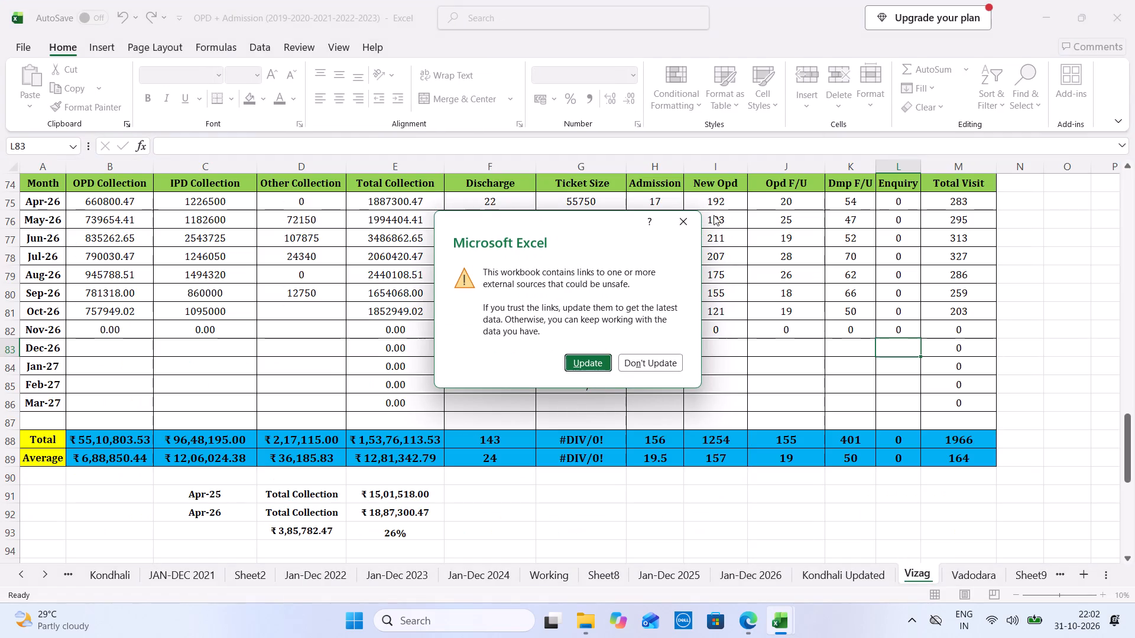
pyautogui.click(684, 225)
pyautogui.click(1134, 0)
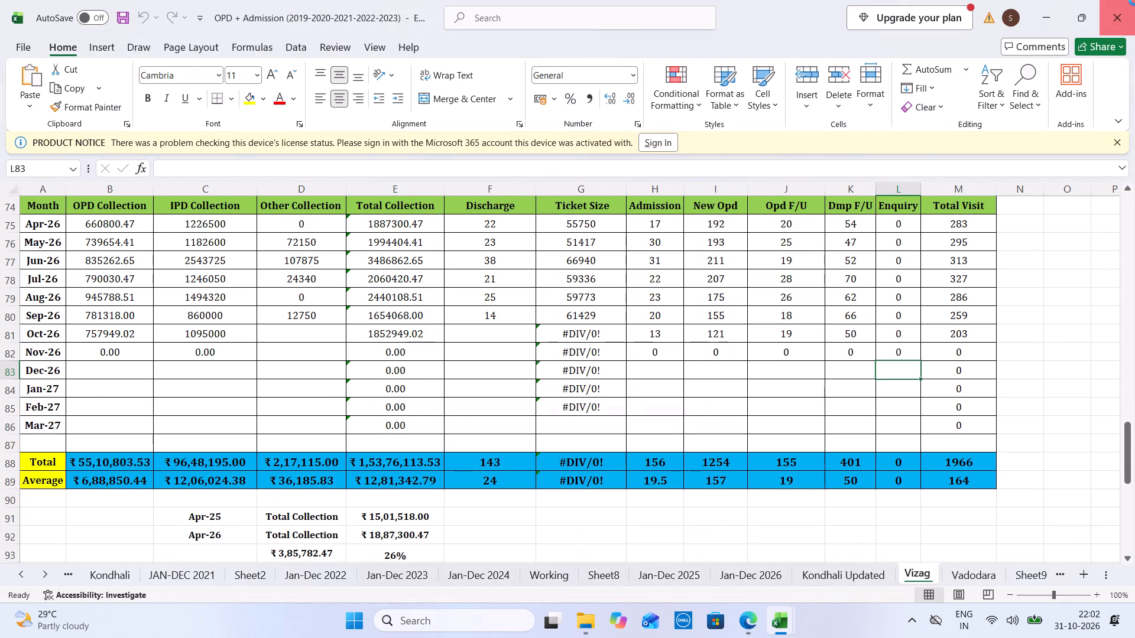
pyautogui.click(550, 412)
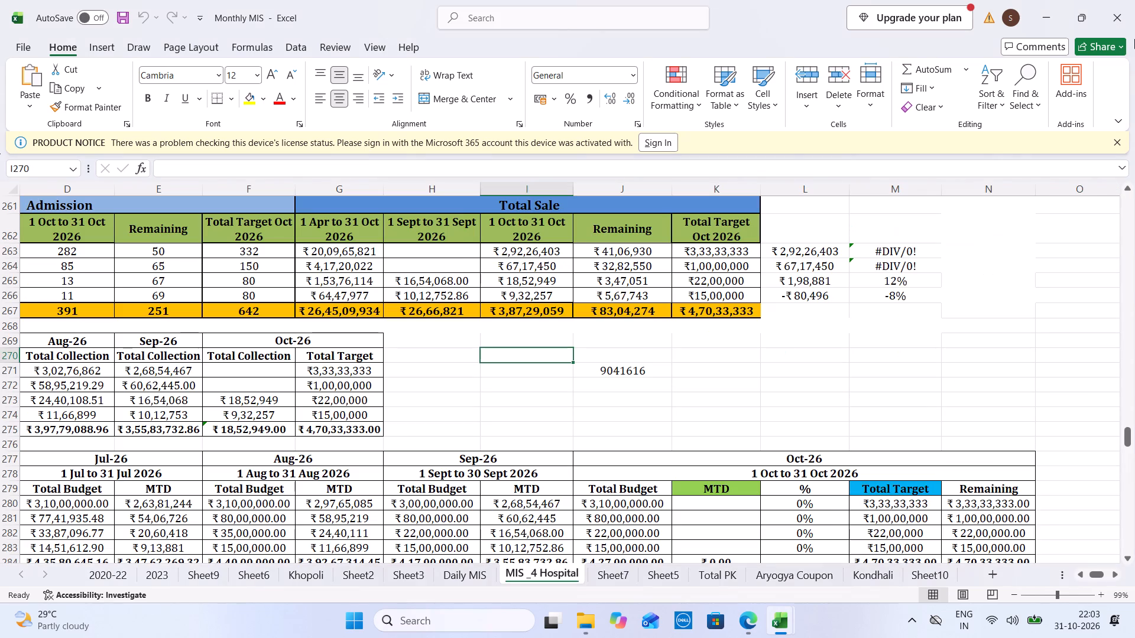
# Switch to the Daily MIS Vizag workbook and close it.
pyautogui.hotkey('ctrl', 'Tab')
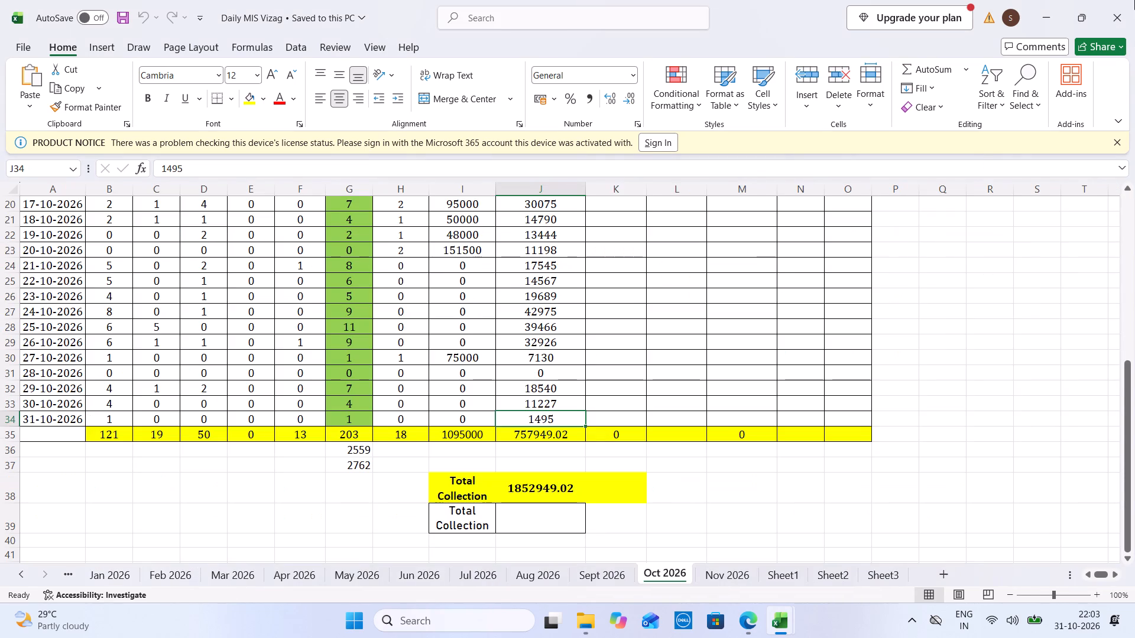
pyautogui.click(1134, 0)
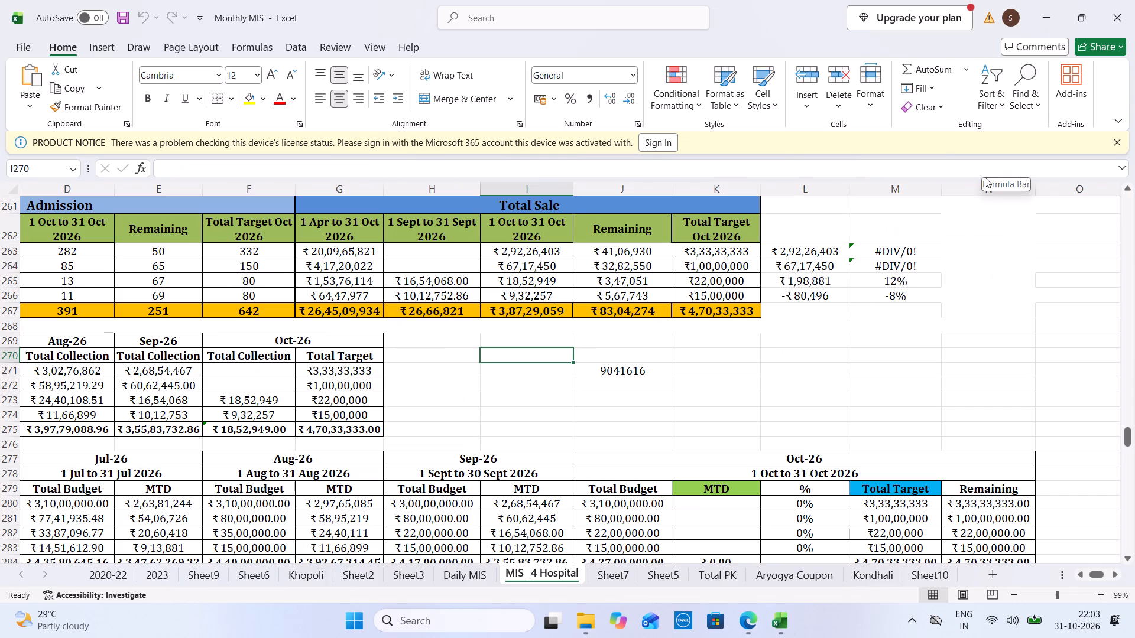
# Open the Daily MIS 2025_Kondhali workbook from the Vizag folder and go to cell N34 in the 31-10-2026 row of Oct 2026.
pyautogui.click(583, 621)
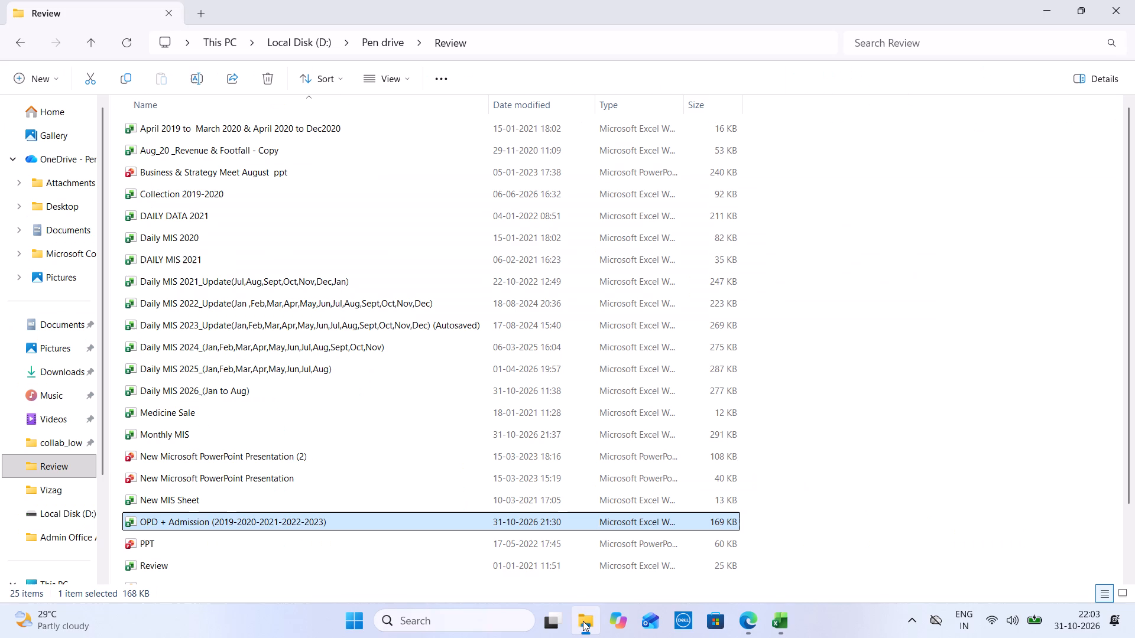
pyautogui.click(67, 489)
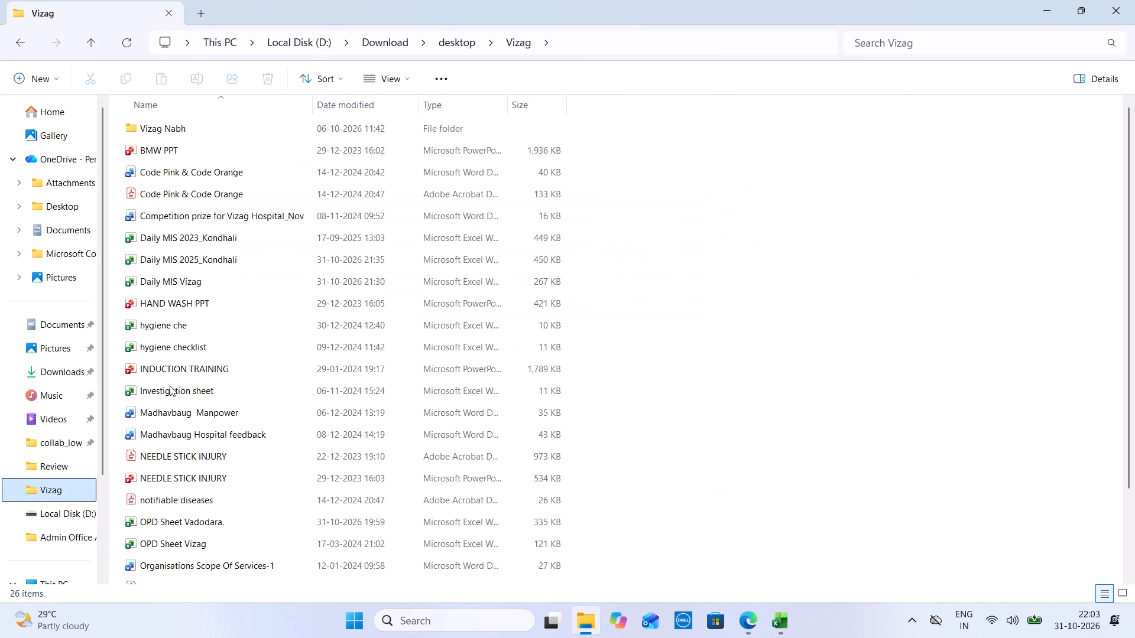
pyautogui.doubleClick(261, 261)
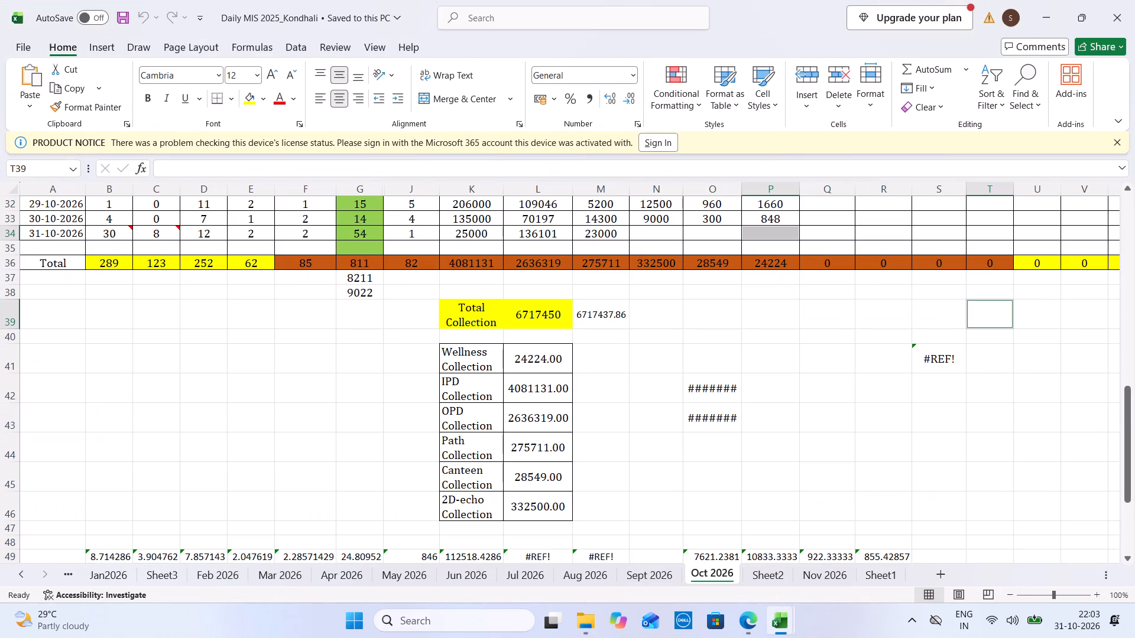
pyautogui.click(821, 572)
pyautogui.click(730, 580)
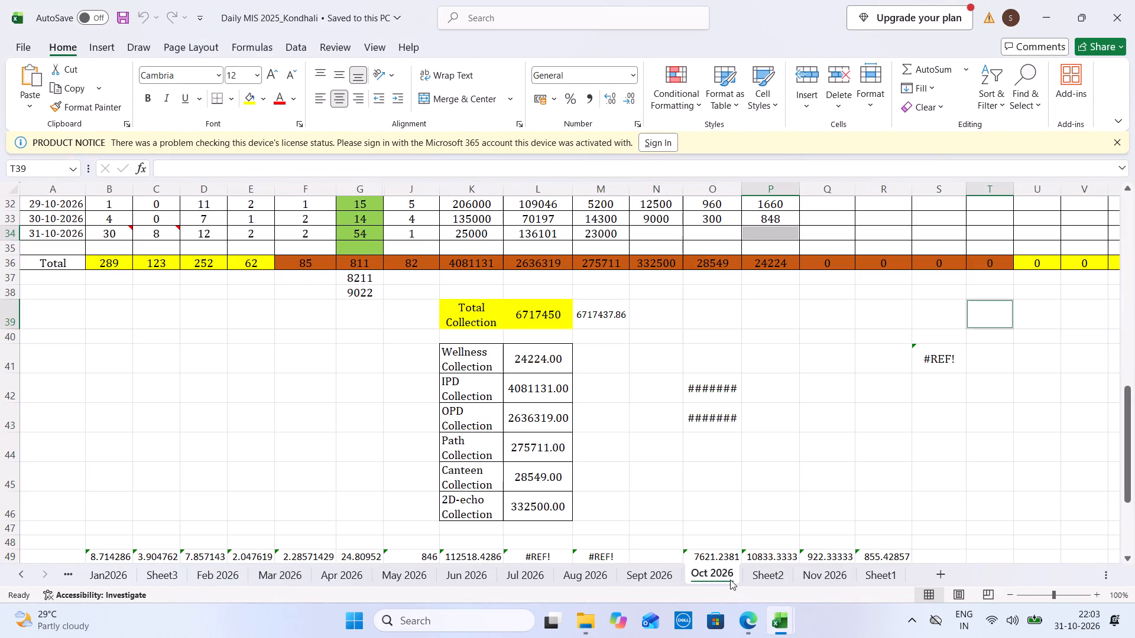
pyautogui.click(626, 222)
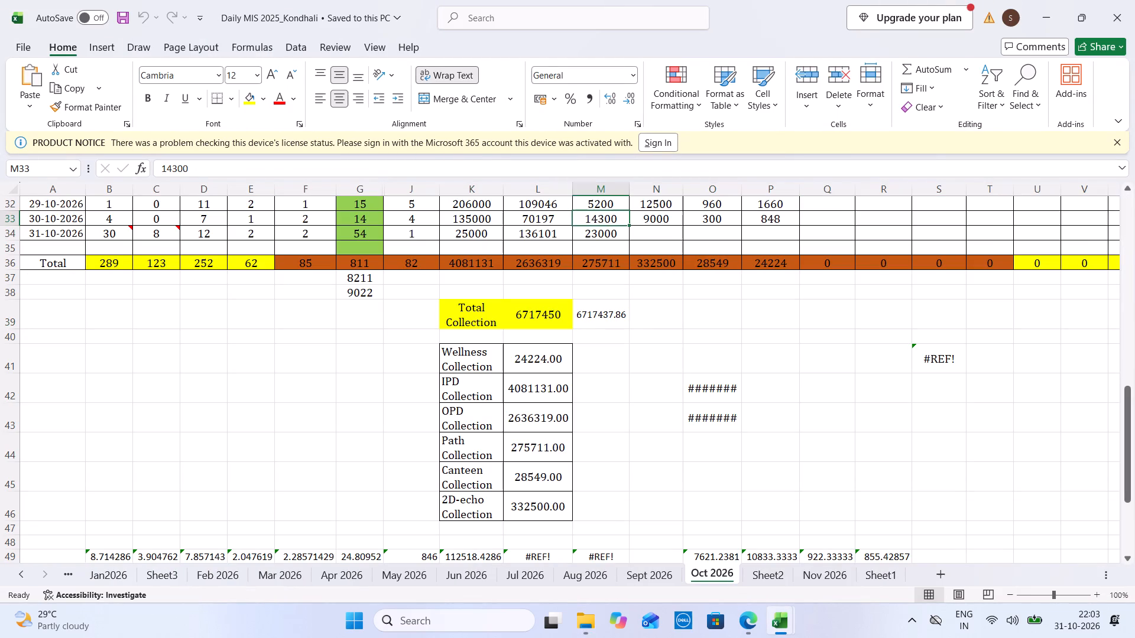
pyautogui.click(682, 239)
# Open the DAILY COLLECTION SHEET OCT 2026 workbook from the Downloads folder.
pyautogui.click(586, 624)
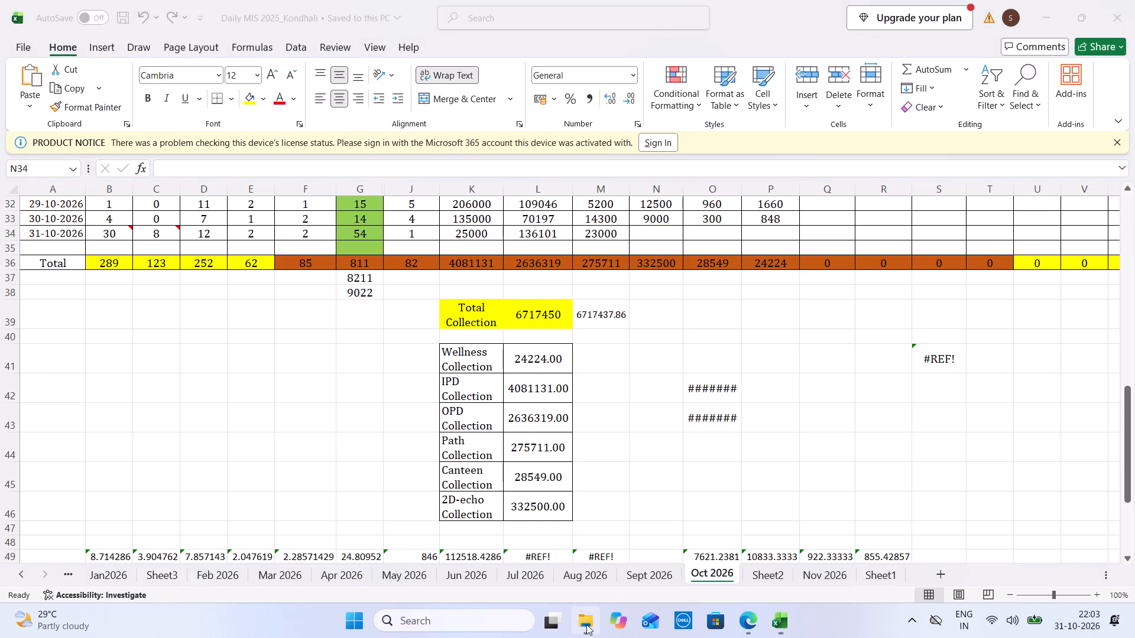
pyautogui.doubleClick(60, 370)
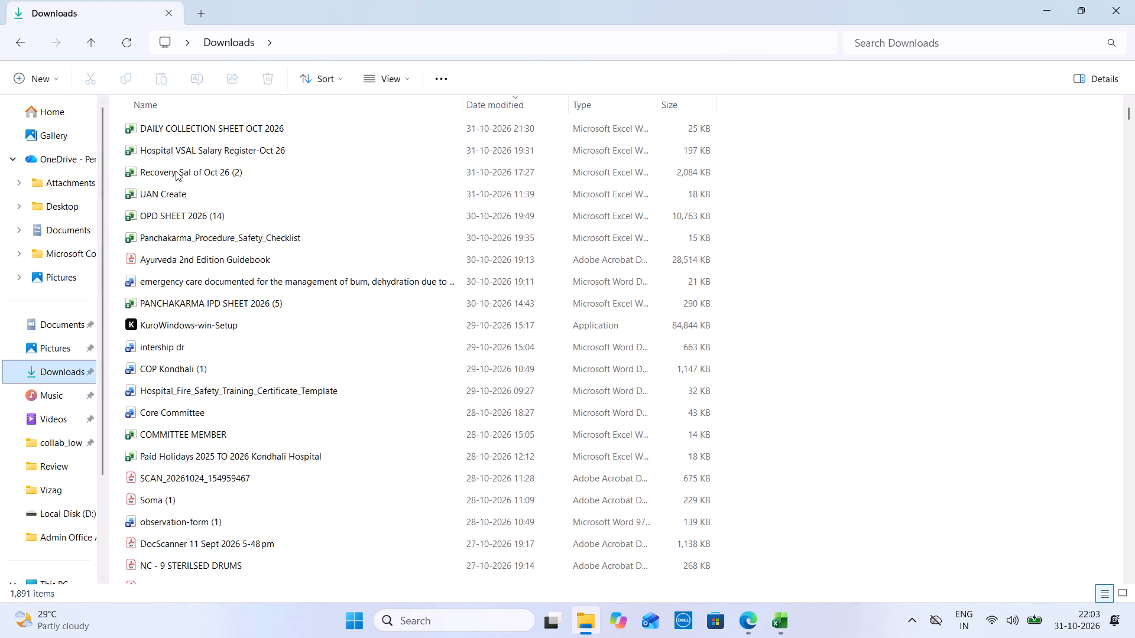
pyautogui.doubleClick(223, 125)
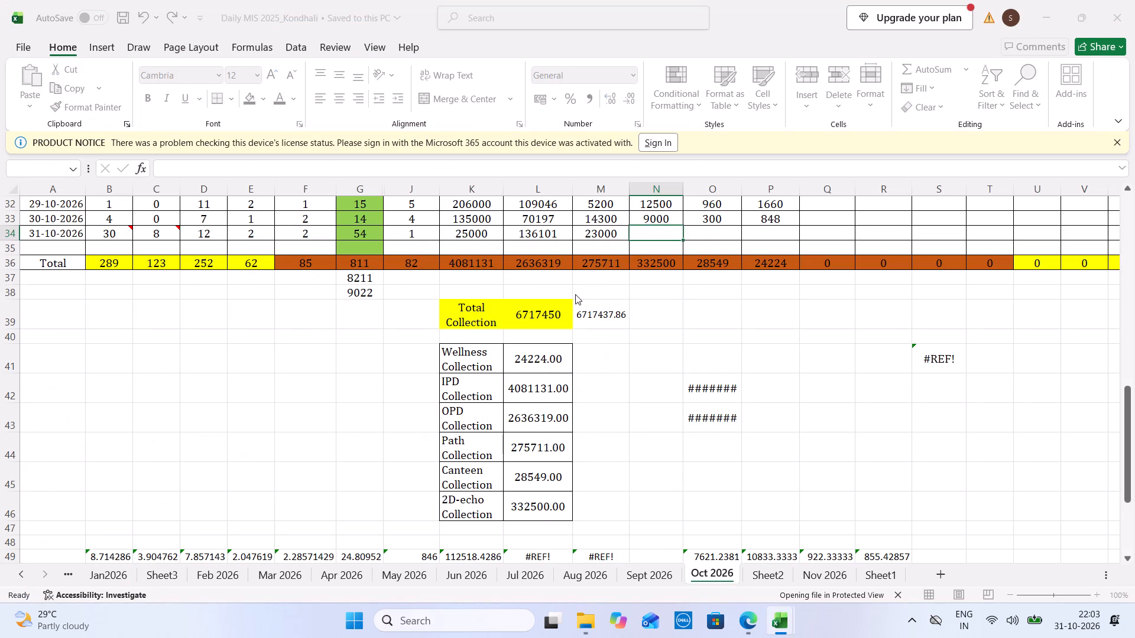
pyautogui.click(602, 243)
pyautogui.click(813, 497)
pyautogui.click(619, 290)
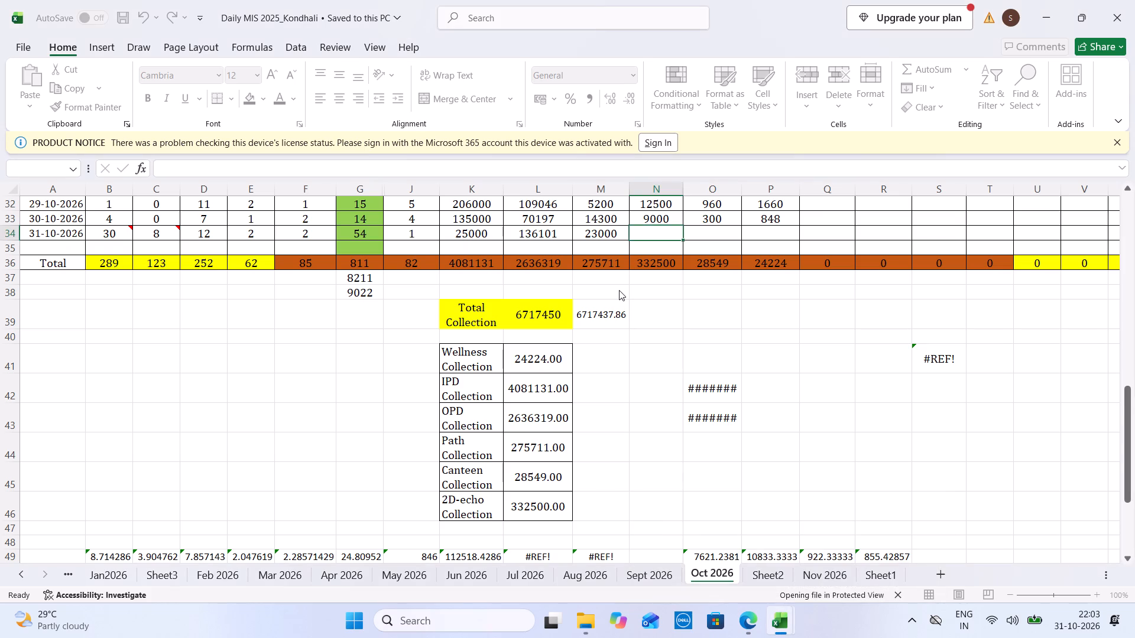
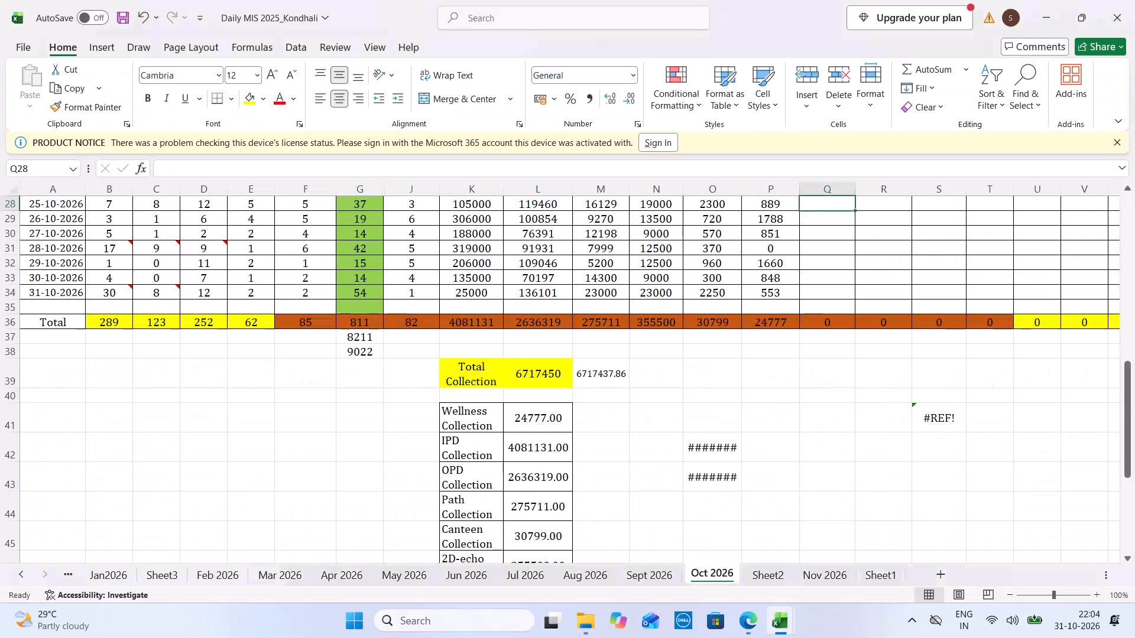
# Check late-October wellness figures against the daily collection sheet and set the Kondhali MIS Wellness Collection for 25-10-2026 to 1148.
pyautogui.press('Up')
pyautogui.press('Up')
pyautogui.hotkey('ctrl', 'Tab')
pyautogui.hotkey('ctrl', 'Tab')
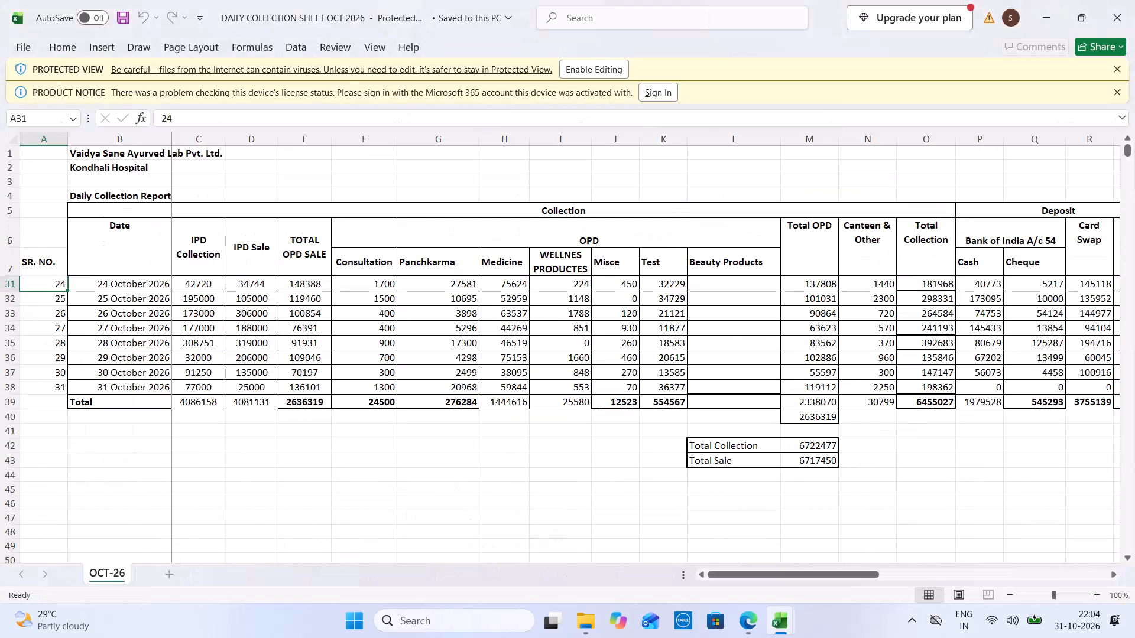
pyautogui.hotkey('ctrl', 'Tab')
pyautogui.press('Up')
pyautogui.press('Up')
pyautogui.hotkey('ctrl', 'Tab')
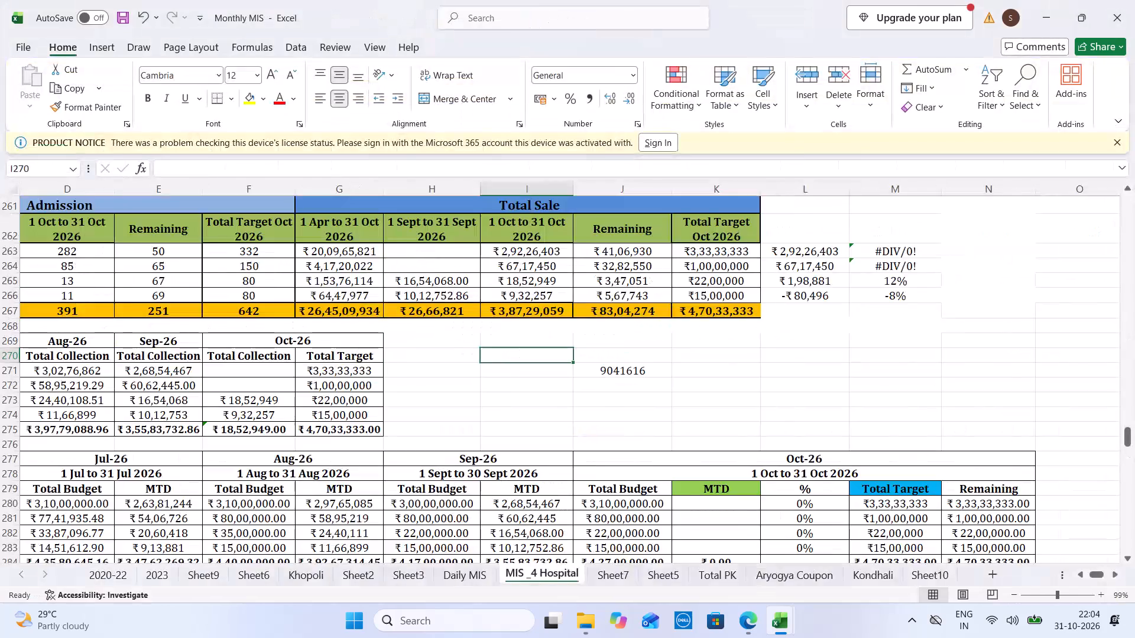
pyautogui.hotkey('ctrl', 'Tab')
pyautogui.hotkey('ctrl', 'Tab')
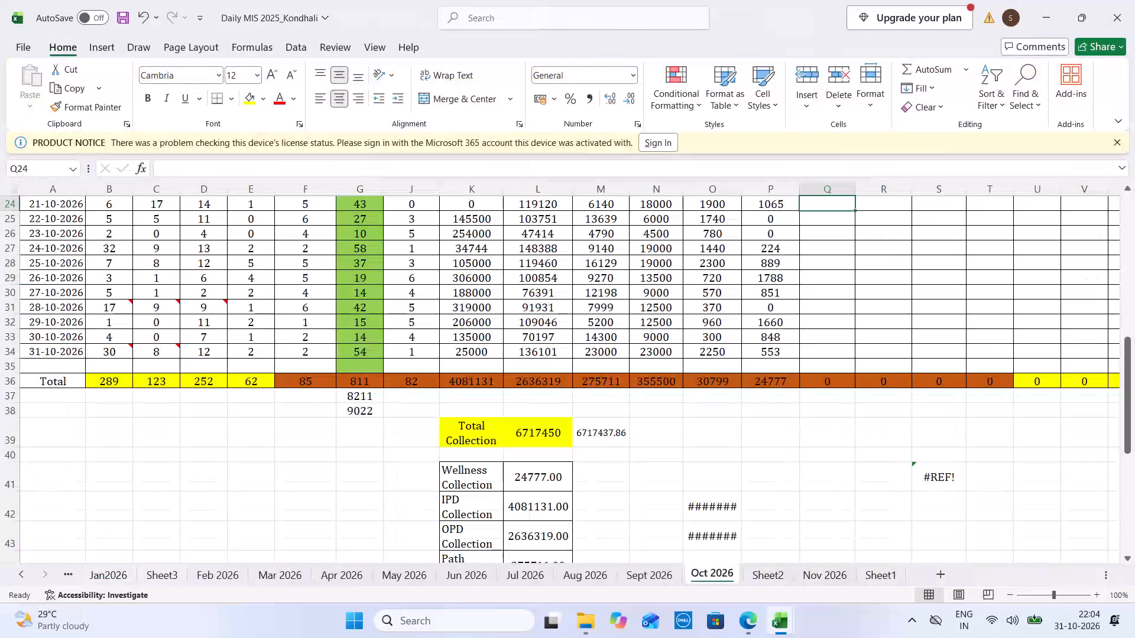
pyautogui.hotkey('ctrl', 'Tab')
pyautogui.hotkey('ctrl', 'Tab')
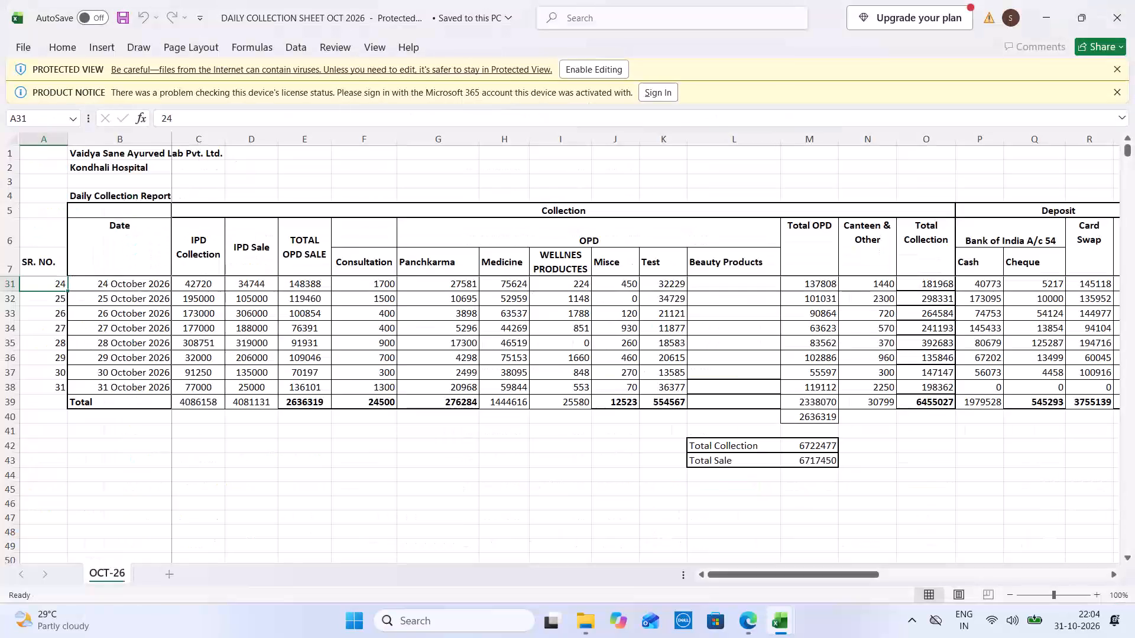
pyautogui.hotkey('ctrl', 'Tab')
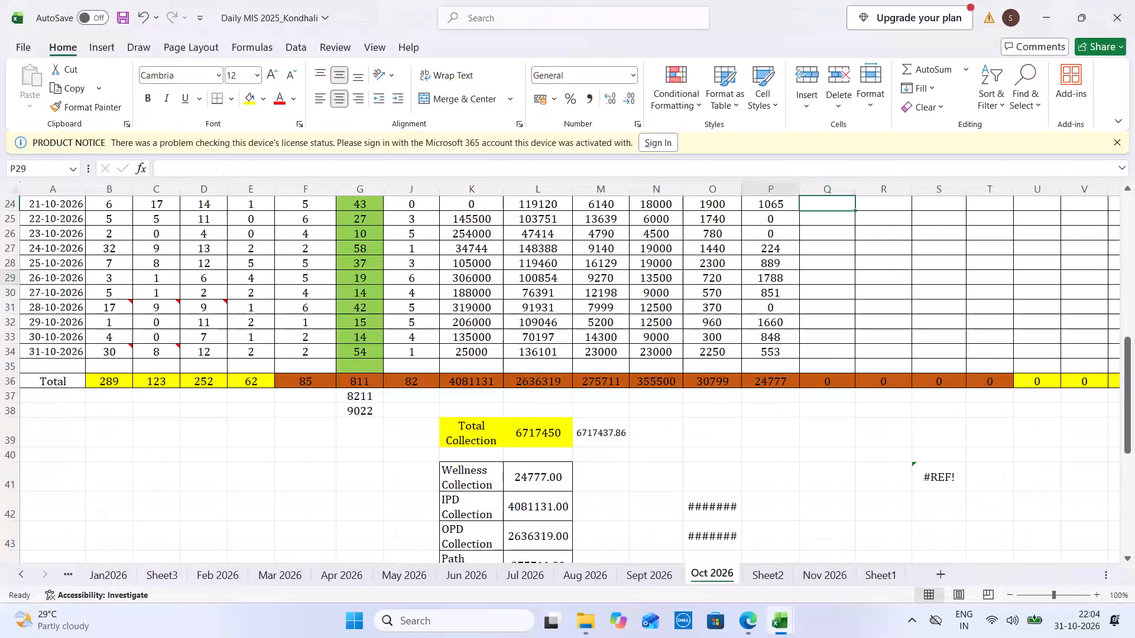
pyautogui.click(760, 271)
pyautogui.press('Up')
pyautogui.write('1148')
pyautogui.press('Tab')
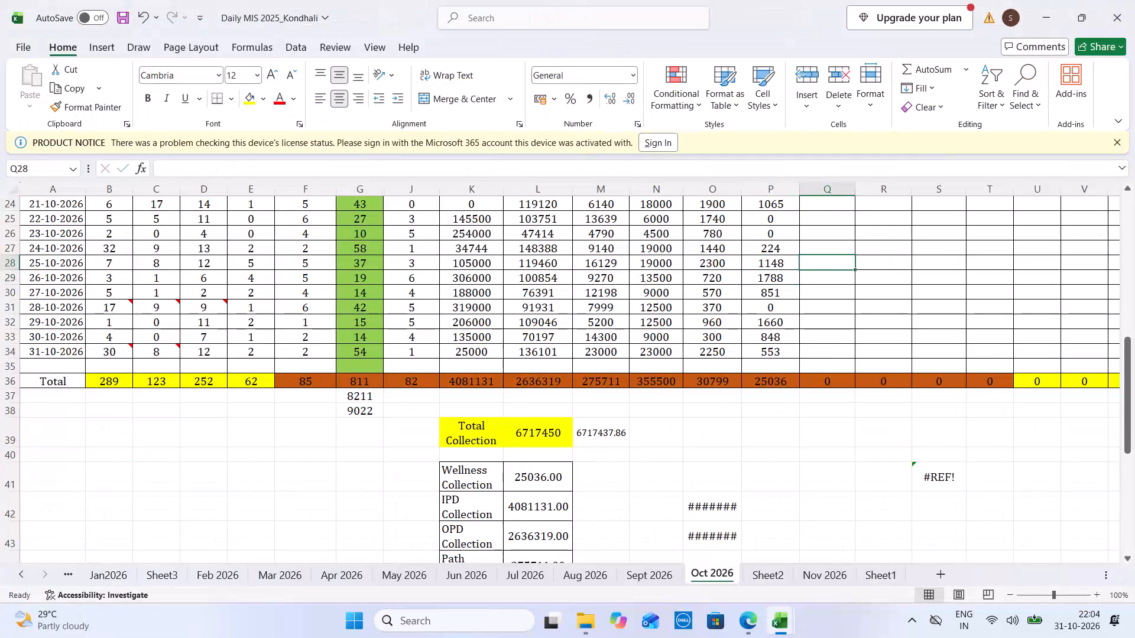
# Compare the Wellness Collection entries for the remaining October dates in the Kondhali MIS with the wellness column of the daily collection sheet.
pyautogui.hotkey('ctrl', 'Tab')
pyautogui.hotkey('ctrl', 'Tab')
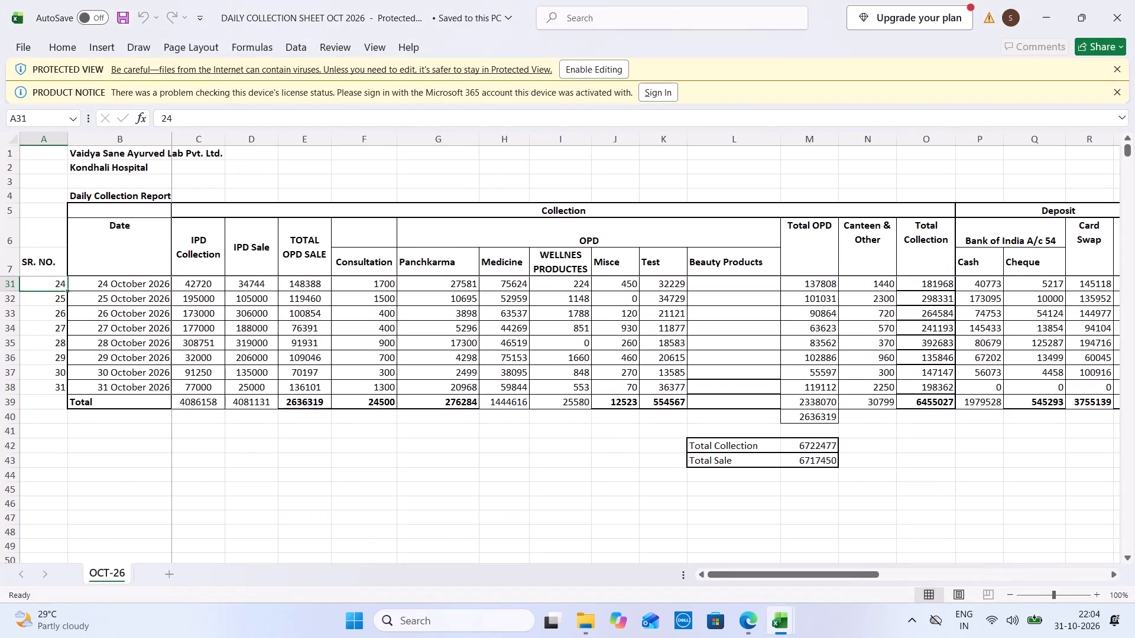
pyautogui.press('Up')
pyautogui.press('Up')
pyautogui.press('Up')
pyautogui.press('Up')
pyautogui.press('Up')
pyautogui.press('Up')
pyautogui.hotkey('ctrl', 'Tab')
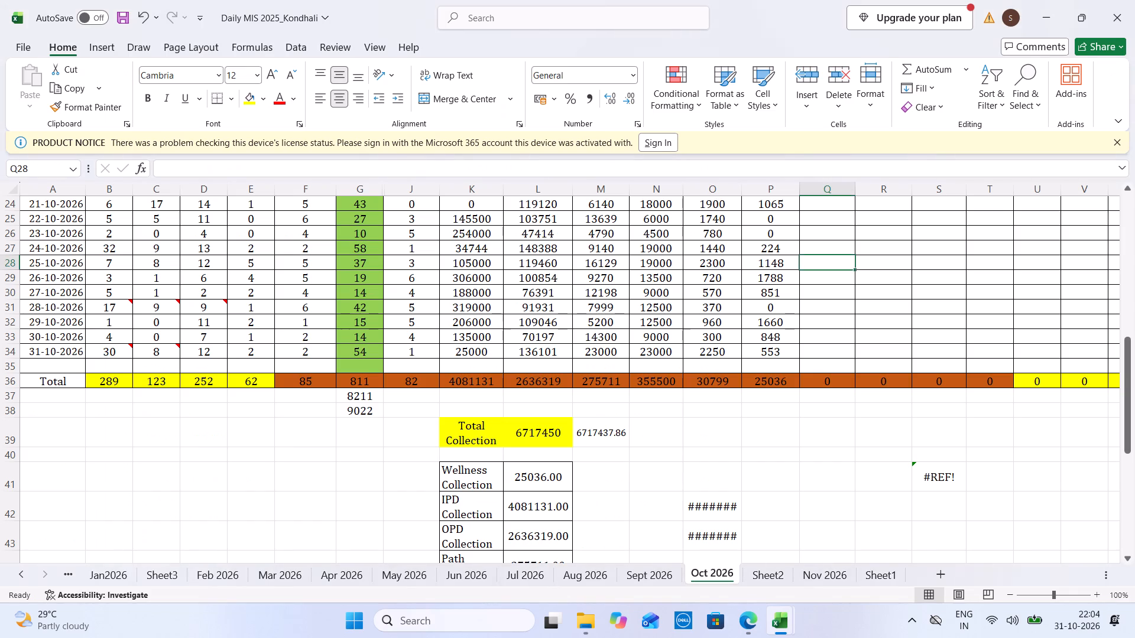
pyautogui.press('Up')
pyautogui.press('Up')
pyautogui.press('Up')
pyautogui.press('Up')
pyautogui.press('Up')
pyautogui.press('Up')
pyautogui.press('Up')
pyautogui.press('Up')
pyautogui.press('Up')
pyautogui.press('Up')
pyautogui.hotkey('ctrl', 'Tab')
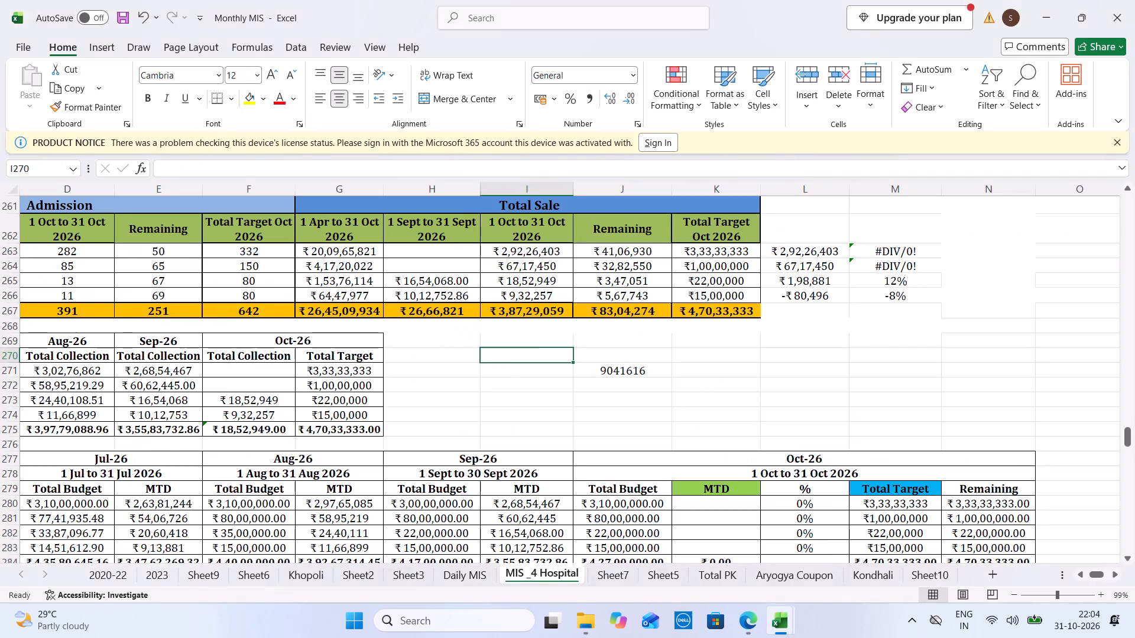
pyautogui.hotkey('ctrl', 'Tab')
pyautogui.hotkey('ctrl', 'Tab')
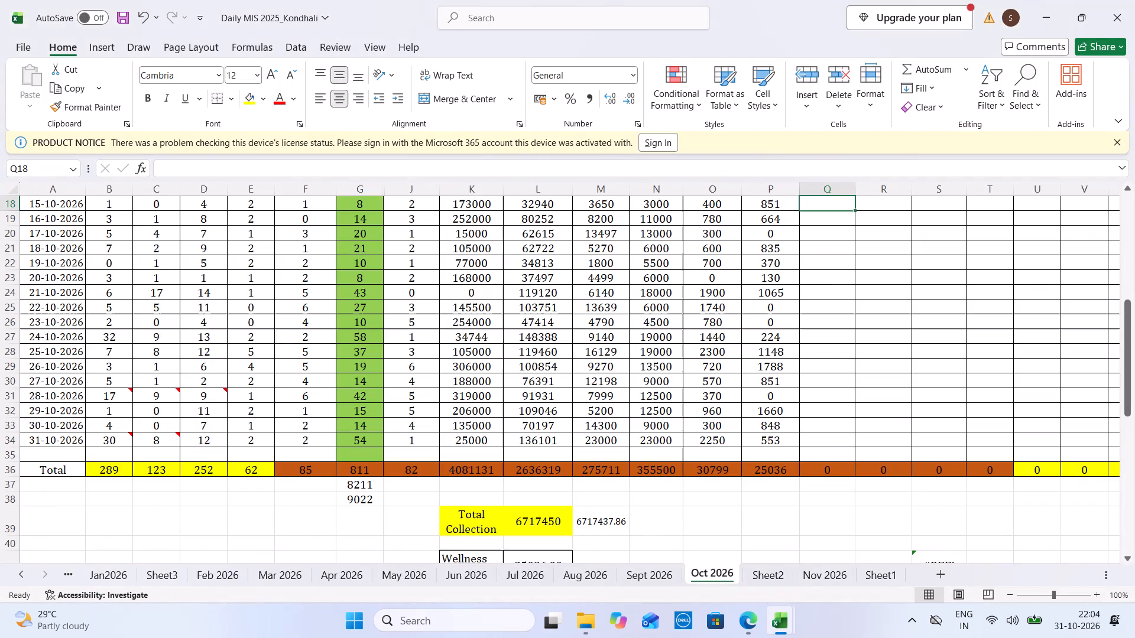
pyautogui.hotkey('ctrl', 'Tab')
pyautogui.hotkey('ctrl', 'Tab')
pyautogui.hotkey('ctrl', 'Tab')
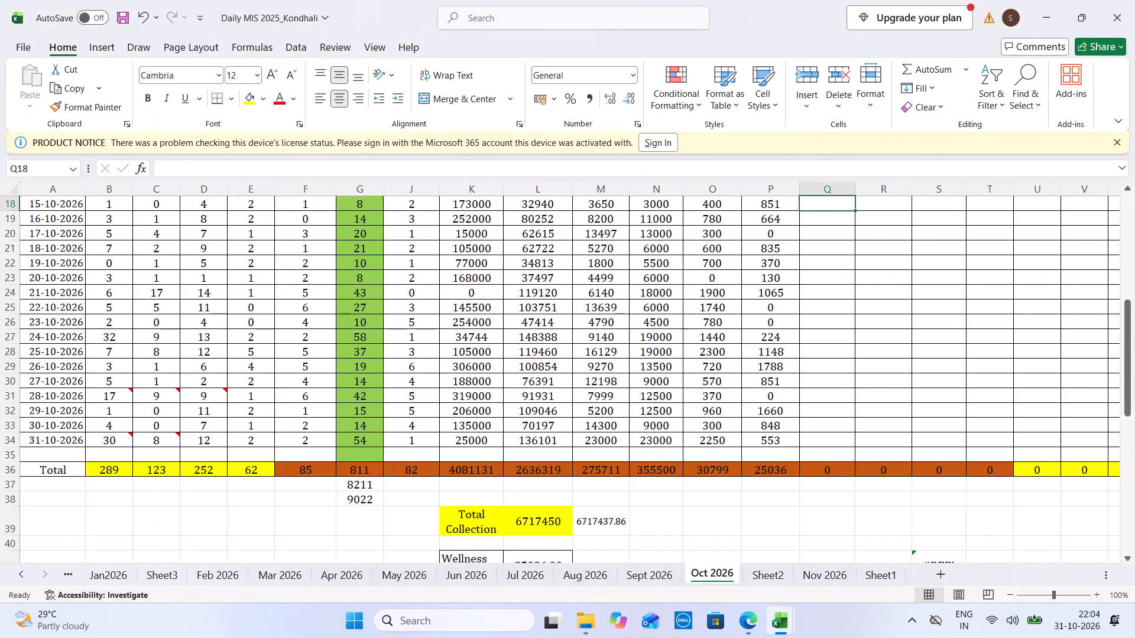
pyautogui.hotkey('ctrl', 'Tab')
pyautogui.hotkey('ctrl', 'Tab')
pyautogui.press('Up')
pyautogui.press('Up')
pyautogui.press('Up')
pyautogui.press('Up')
pyautogui.press('Up')
pyautogui.press('Up')
pyautogui.press('Up')
pyautogui.press('Up')
pyautogui.press('Up')
pyautogui.press('Up')
pyautogui.press('Up')
pyautogui.press('Up')
pyautogui.press('Up')
pyautogui.press('Up')
pyautogui.press('Up')
pyautogui.press('Up')
pyautogui.press('Up')
pyautogui.press('Up')
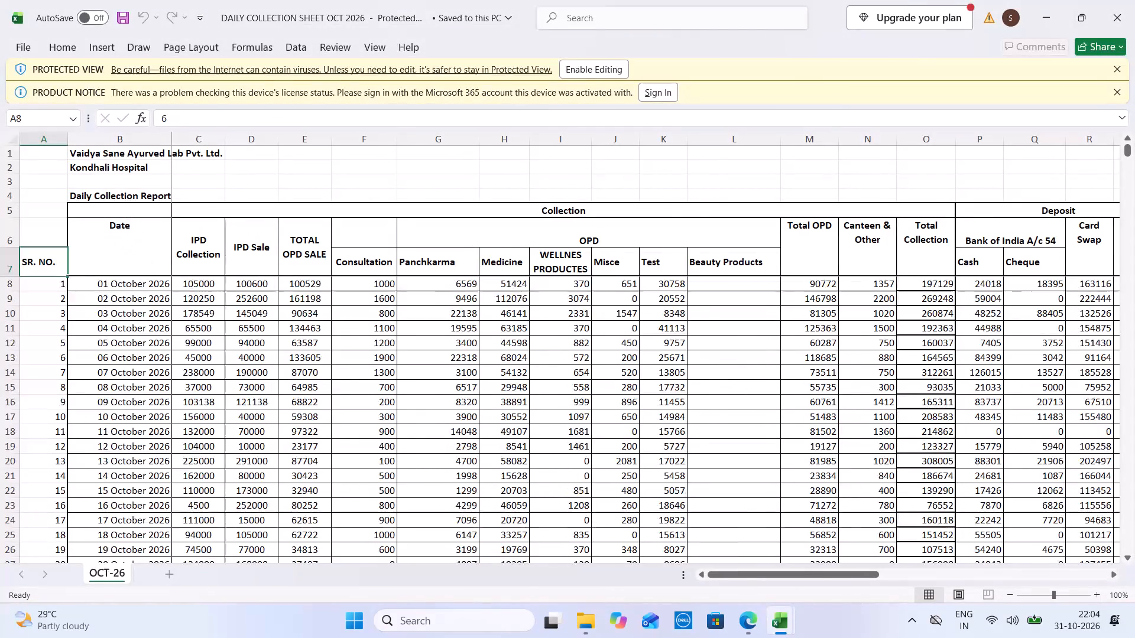
pyautogui.hotkey('ctrl', 'Tab')
pyautogui.press('Up')
pyautogui.press('Up')
pyautogui.press('Up')
pyautogui.press('Up')
pyautogui.press('Up')
pyautogui.press('Up')
pyautogui.press('Up')
pyautogui.press('Up')
pyautogui.press('Up')
pyautogui.press('Up')
pyautogui.press('Up')
pyautogui.press('Up')
pyautogui.press('Up')
pyautogui.press('Up')
pyautogui.press('Up')
pyautogui.press('Up')
pyautogui.press('Up')
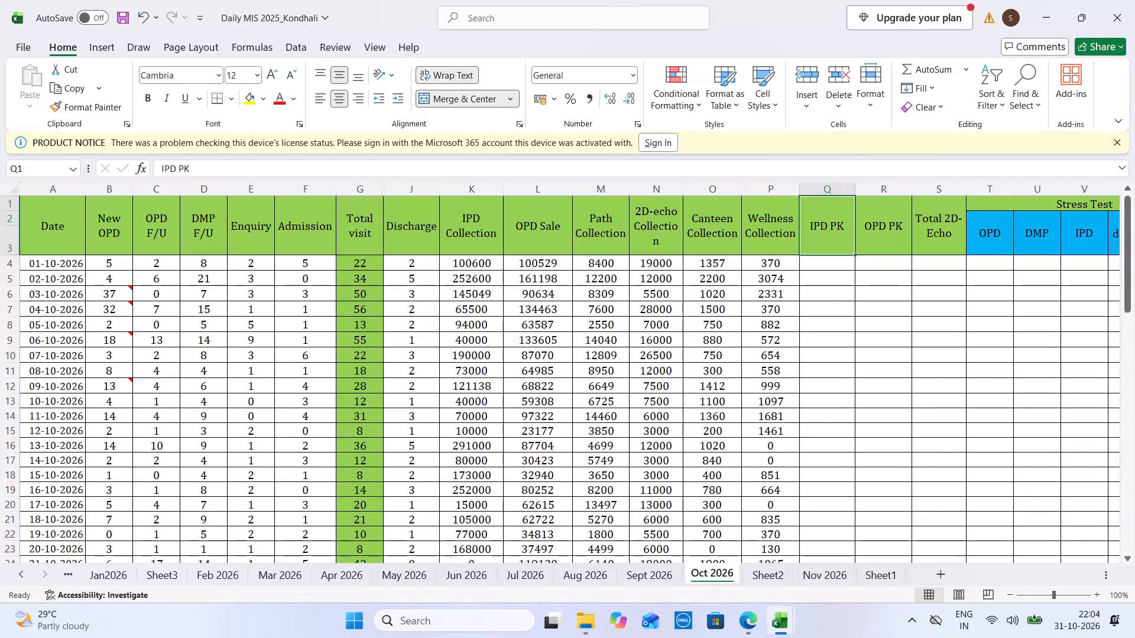
pyautogui.hotkey('ctrl', 'Tab')
pyautogui.hotkey('ctrl', 'Tab')
pyautogui.press('Down')
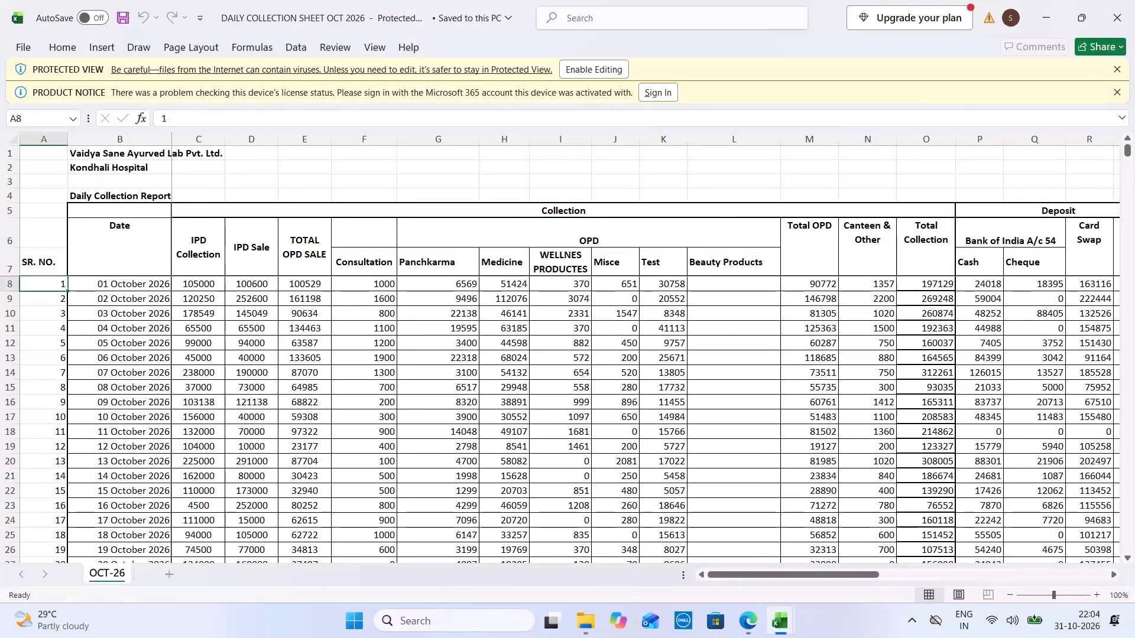
pyautogui.hotkey('ctrl', 'Tab')
pyautogui.hotkey('ctrl', 'Tab')
pyautogui.hotkey('ctrl', 'Tab')
pyautogui.hotkey('ctrl', 'Tab')
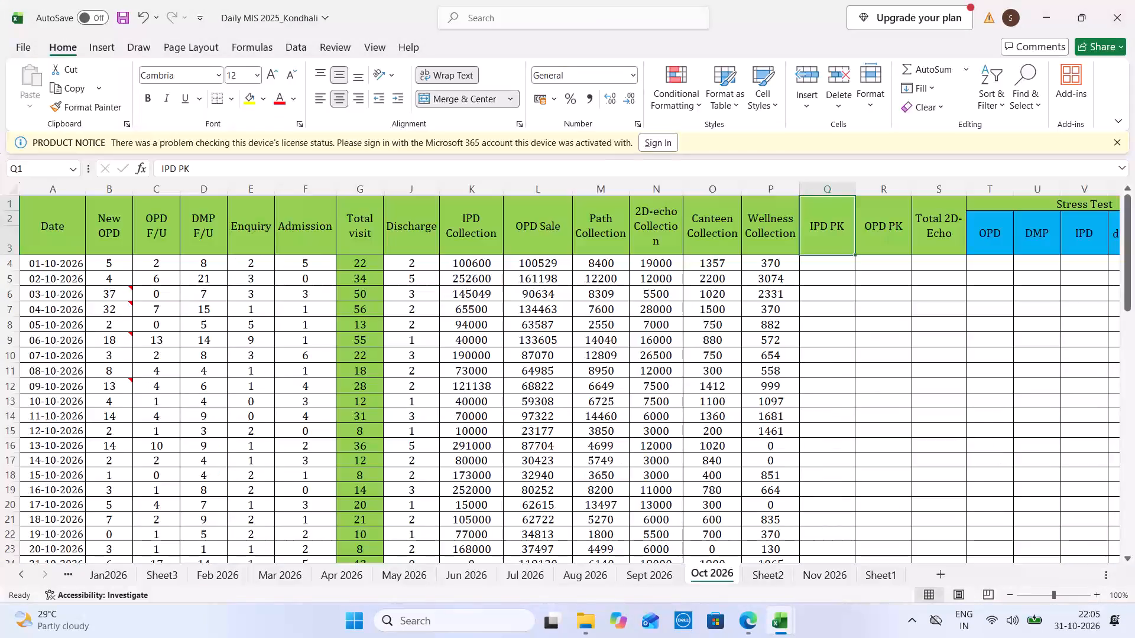
pyautogui.hotkey('ctrl', 'Tab')
pyautogui.hotkey('ctrl', 'Tab')
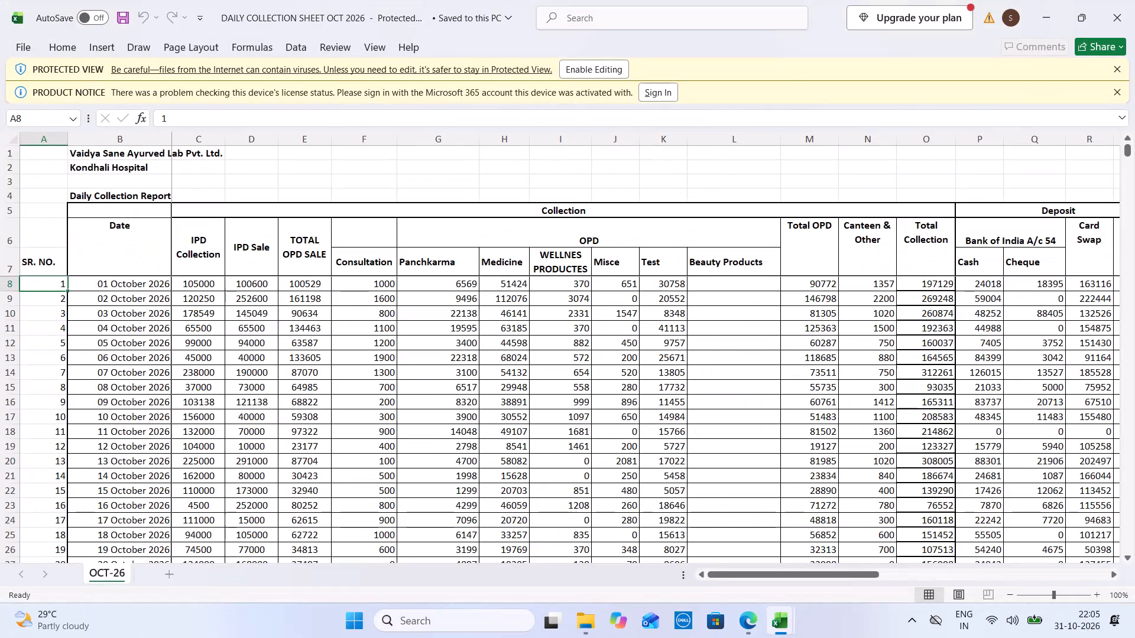
pyautogui.hotkey('ctrl', 'Tab')
pyautogui.hotkey('ctrl', 'Tab')
pyautogui.hotkey('ctrl', 'Tab')
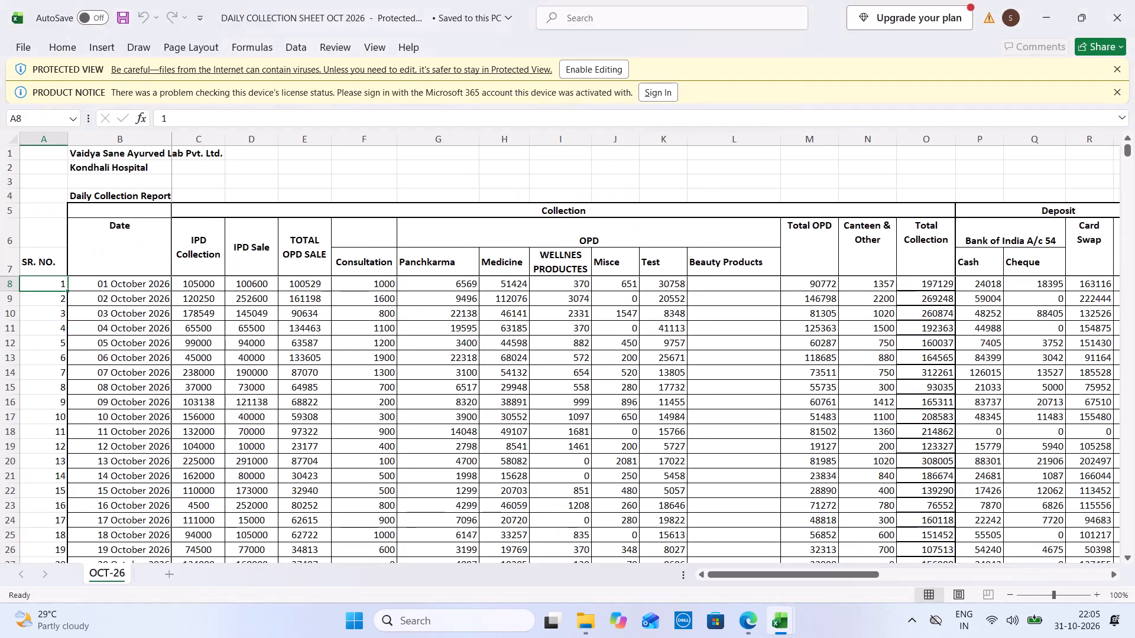
pyautogui.hotkey('ctrl', 'Tab')
pyautogui.hotkey('ctrl', 'Tab')
pyautogui.hotkey('ctrl', 'Tab')
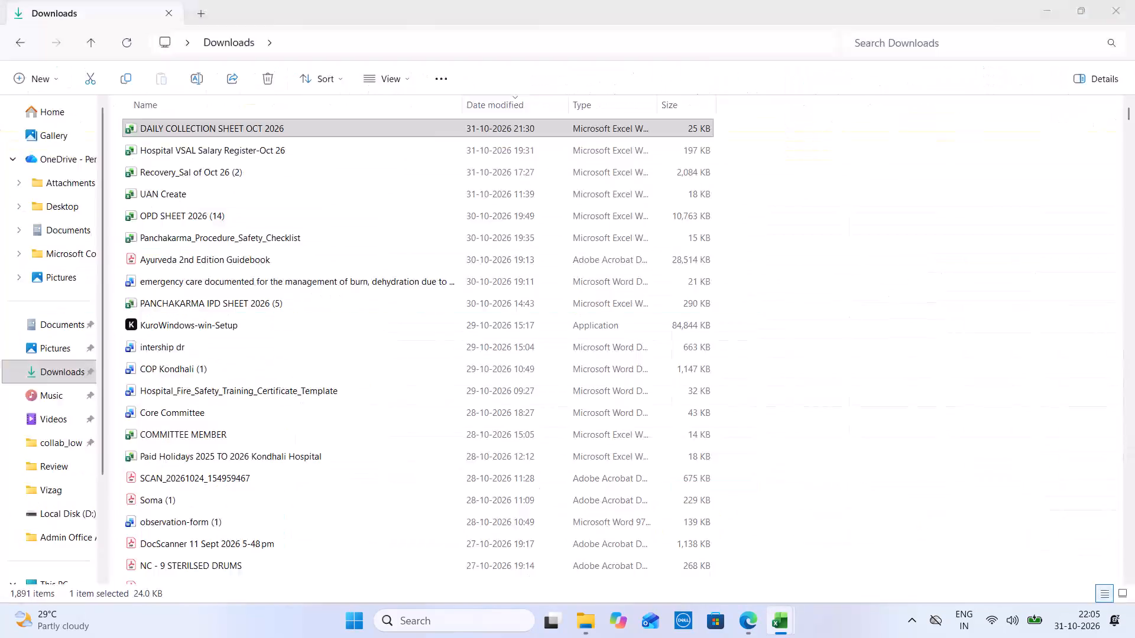
pyautogui.hotkey('ctrl', 'Tab')
pyautogui.hotkey('ctrl', 'Tab')
pyautogui.hotkey('ctrl', 'Tab')
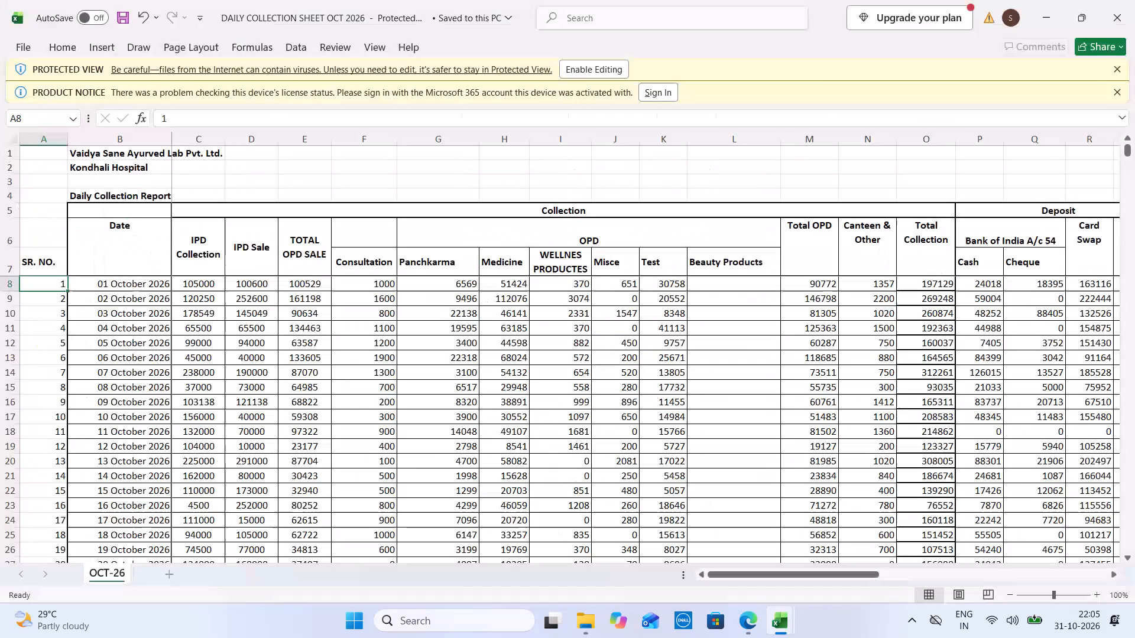
pyautogui.hotkey('ctrl', 'Tab')
pyautogui.hotkey('ctrl', 'Tab')
pyautogui.hotkey('ctrl', 'Tab')
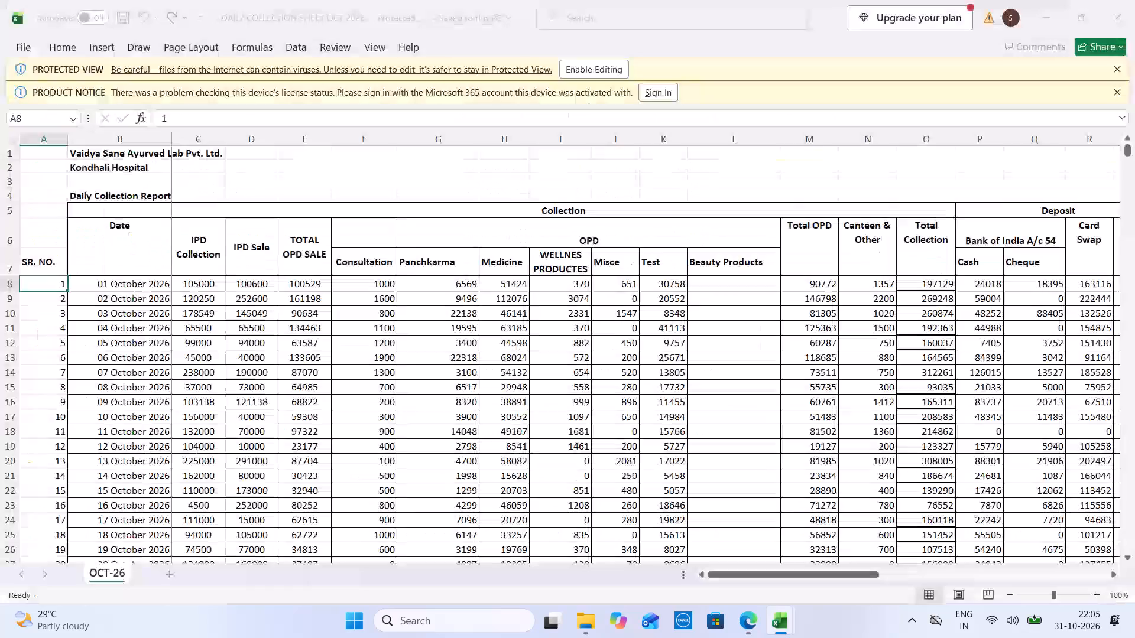
pyautogui.hotkey('ctrl', 'Tab')
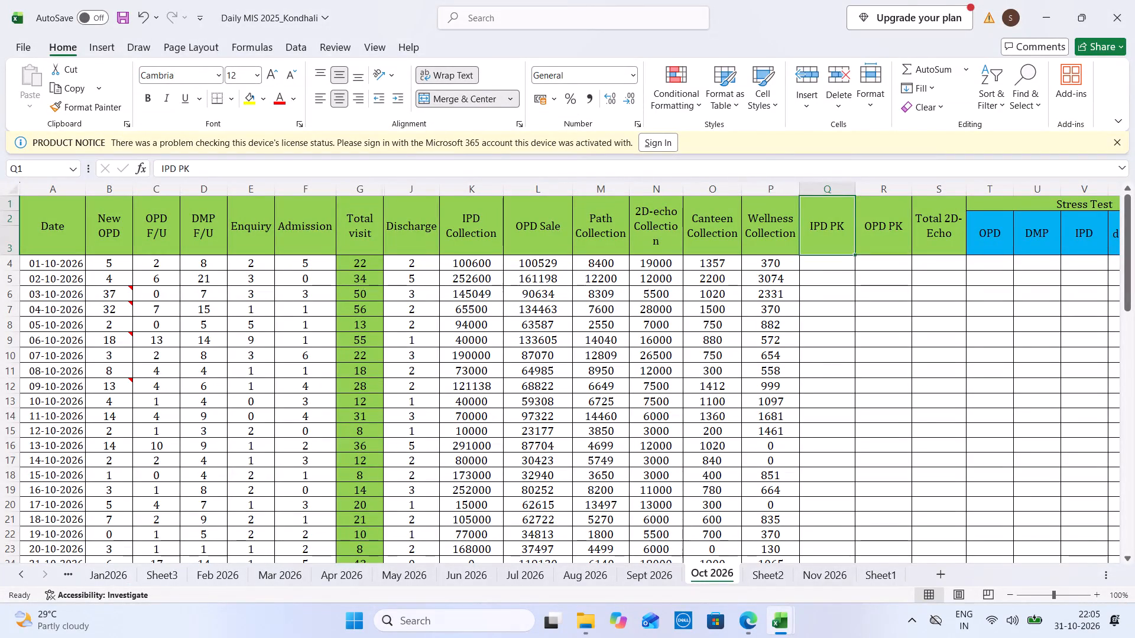
# Set the Wellness Collection for 16-10-2026 in the Oct 2026 sheet to 1208.
pyautogui.click(775, 481)
pyautogui.press('Down')
pyautogui.write('1208')
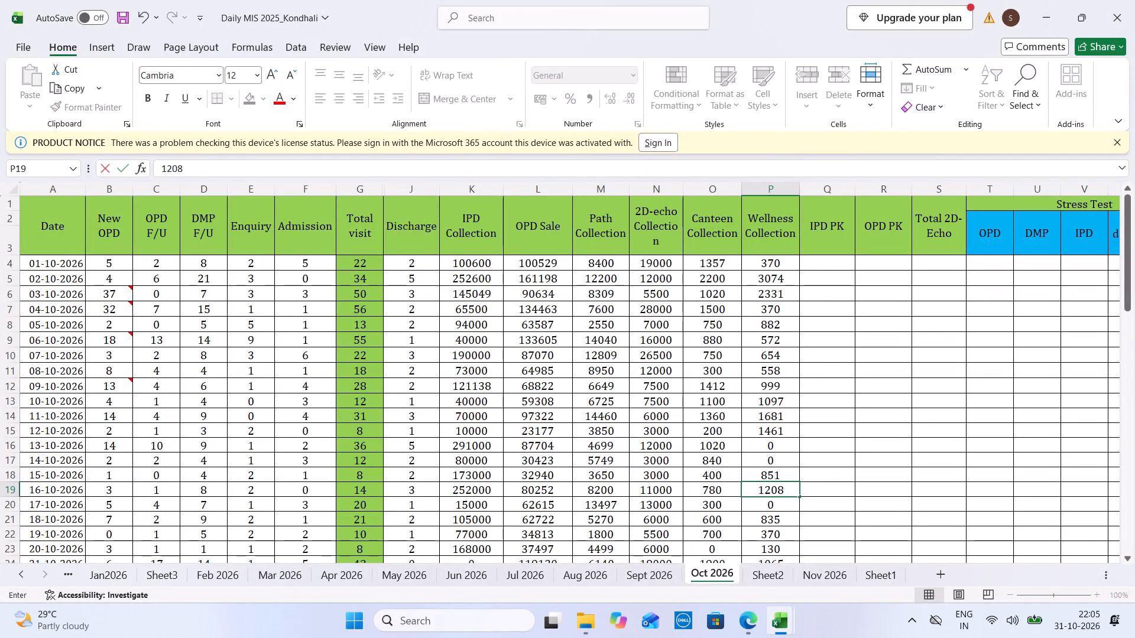
pyautogui.press('Down')
# Compare the October totals in the daily collection sheet with those in the Kondhali MIS, and return to the Monthly MIS workbook.
pyautogui.press('Down')
pyautogui.press('Down')
pyautogui.press('Down')
pyautogui.press('Down')
pyautogui.press('Down')
pyautogui.press('Down')
pyautogui.press('Down')
pyautogui.press('Down')
pyautogui.press('Down')
pyautogui.press('Down')
pyautogui.press('Down')
pyautogui.press('Down')
pyautogui.press('Down')
pyautogui.press('Down')
pyautogui.press('Down')
pyautogui.press('Down')
pyautogui.press('Down')
pyautogui.press('Down')
pyautogui.press('Down')
pyautogui.hotkey('ctrl', 'Tab')
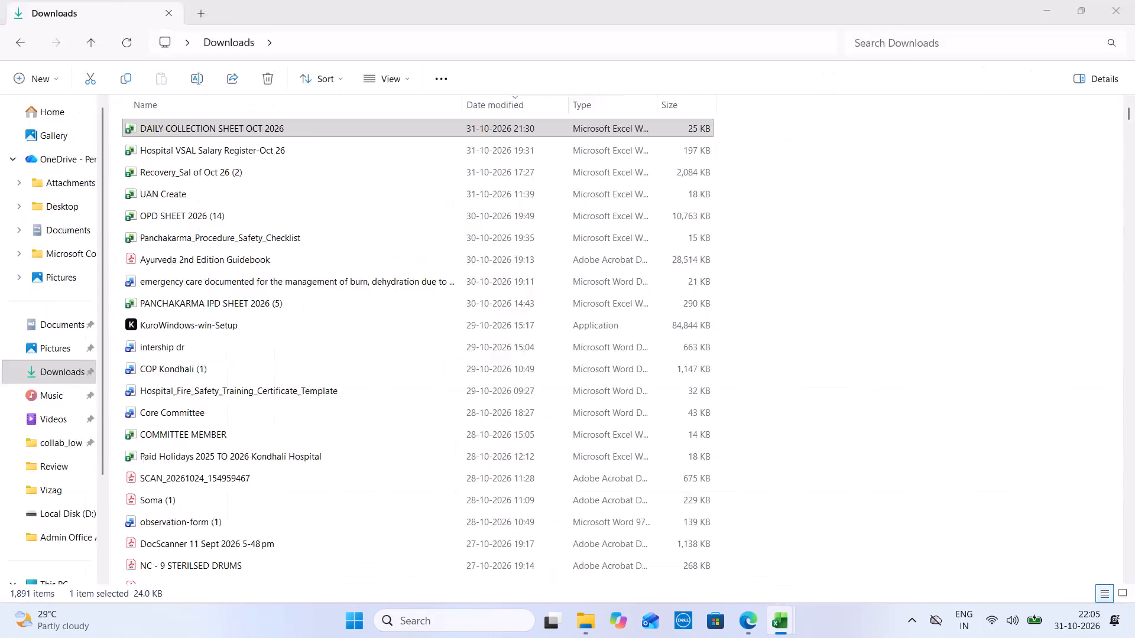
pyautogui.hotkey('ctrl', 'Tab')
pyautogui.press('Down')
pyautogui.press('Down')
pyautogui.press('Down')
pyautogui.press('Down')
pyautogui.press('Down')
pyautogui.press('Down')
pyautogui.press('Down')
pyautogui.press('Down')
pyautogui.press('Down')
pyautogui.press('Down')
pyautogui.press('Down')
pyautogui.press('Down')
pyautogui.press('Down')
pyautogui.press('Down')
pyautogui.press('Down')
pyautogui.press('Down')
pyautogui.press('Down')
pyautogui.press('Down')
pyautogui.press('Down')
pyautogui.press('Down')
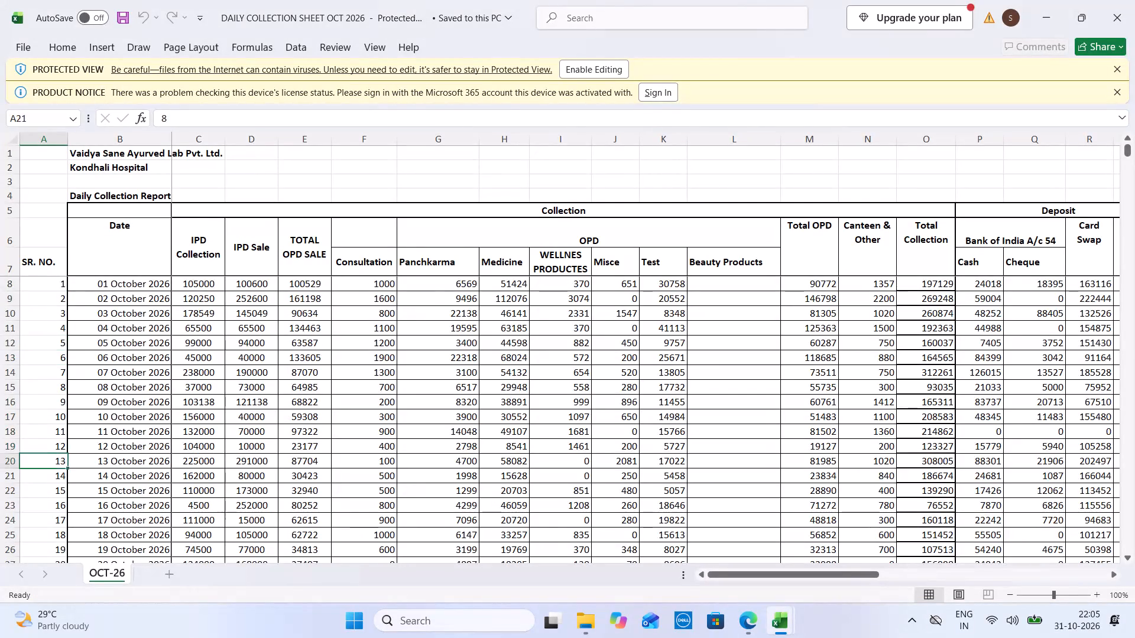
pyautogui.press('Down')
pyautogui.press('Down')
pyautogui.press('Down')
pyautogui.press('Down')
pyautogui.press('Down')
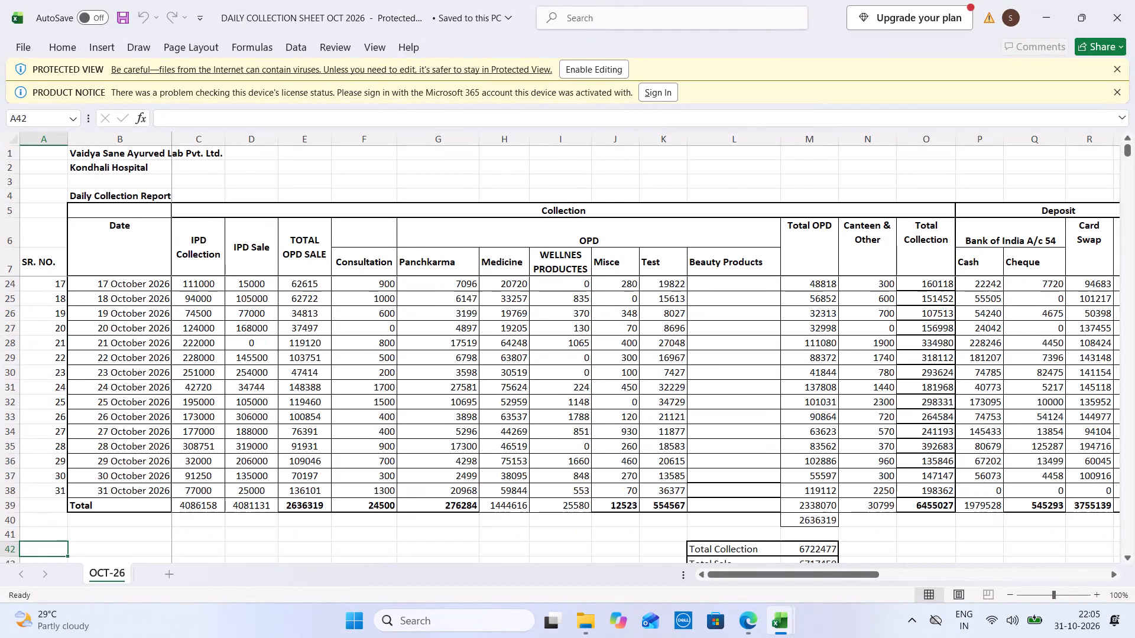
pyautogui.hotkey('ctrl', 'Tab')
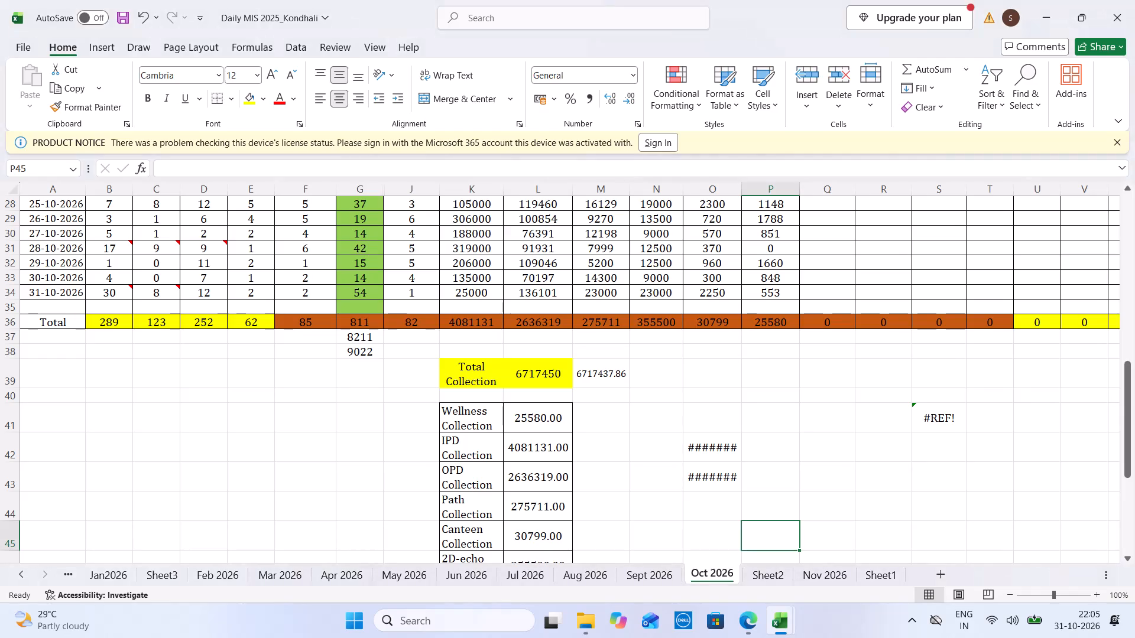
pyautogui.hotkey('ctrl', 'Tab')
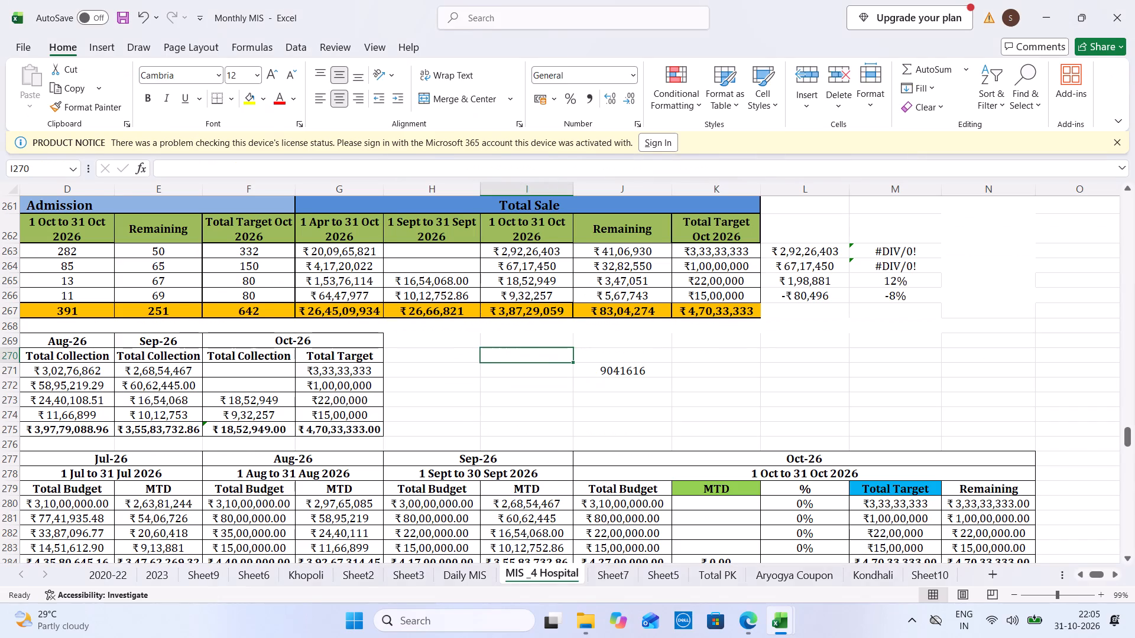
# Look up the 31 October lab OPD amount in the daily collection sheet and set the Kondhali MIS Path Collection for 31-10-2026 to 14739.
pyautogui.hotkey('ctrl', 'Tab')
pyautogui.press('Right')
pyautogui.press('Right')
pyautogui.press('Right')
pyautogui.press('Right')
pyautogui.press('Right')
pyautogui.press('Right')
pyautogui.press('Right')
pyautogui.press('Right')
pyautogui.press('Right')
pyautogui.press('Right')
pyautogui.press('Right')
pyautogui.press('Right')
pyautogui.press('Right')
pyautogui.press('Right')
pyautogui.press('Right')
pyautogui.press('Right')
pyautogui.press('Right')
pyautogui.press('Right')
pyautogui.press('Right')
pyautogui.press('Right')
pyautogui.press('Right')
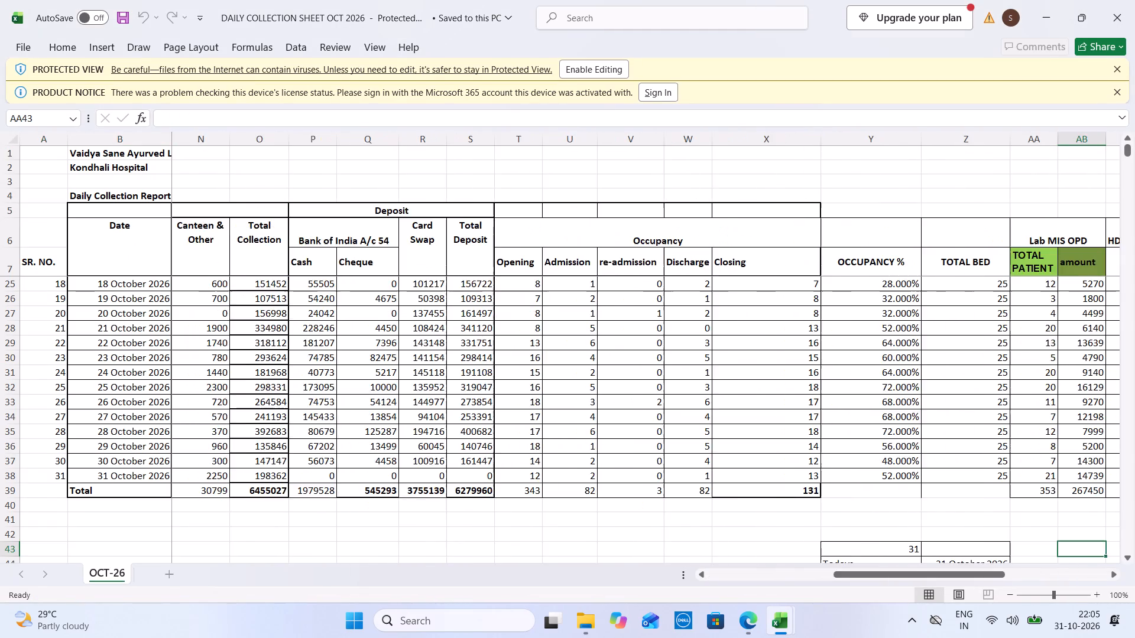
pyautogui.press('Right')
pyautogui.press('Right')
pyautogui.hotkey('ctrl', 'Tab')
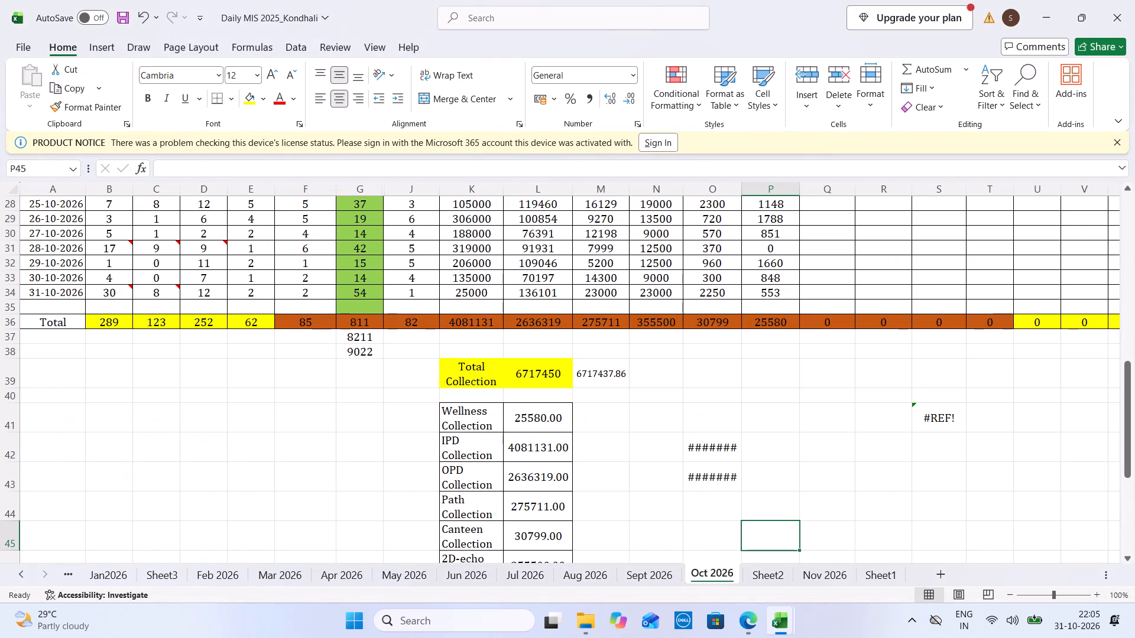
pyautogui.click(651, 295)
pyautogui.press('Left')
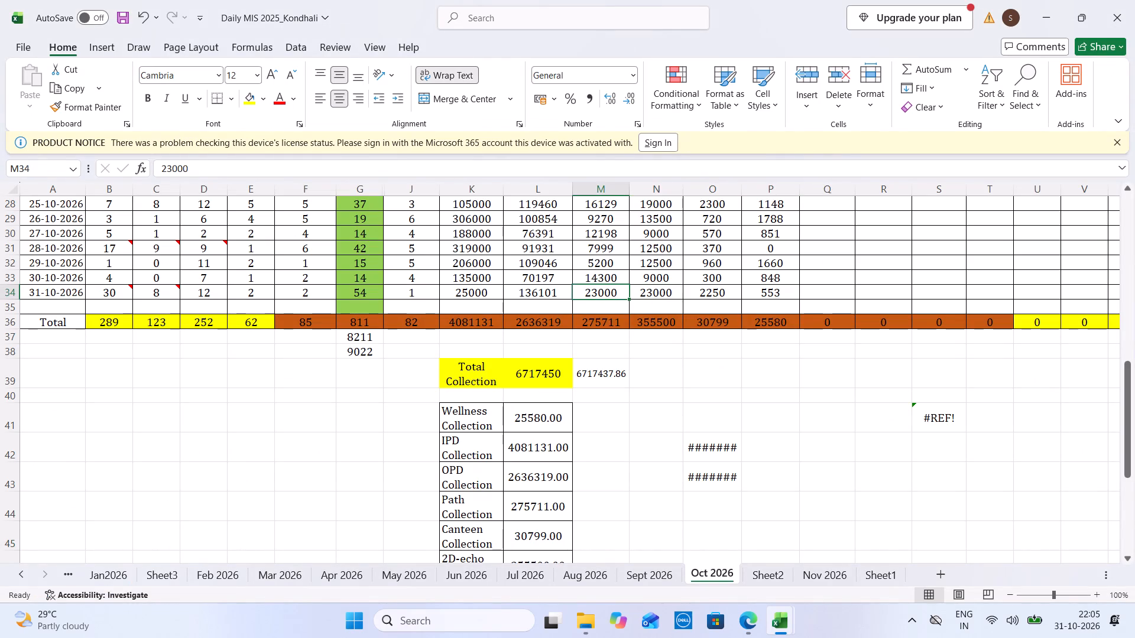
pyautogui.write('14739')
pyautogui.hotkey('ctrl', 'Tab')
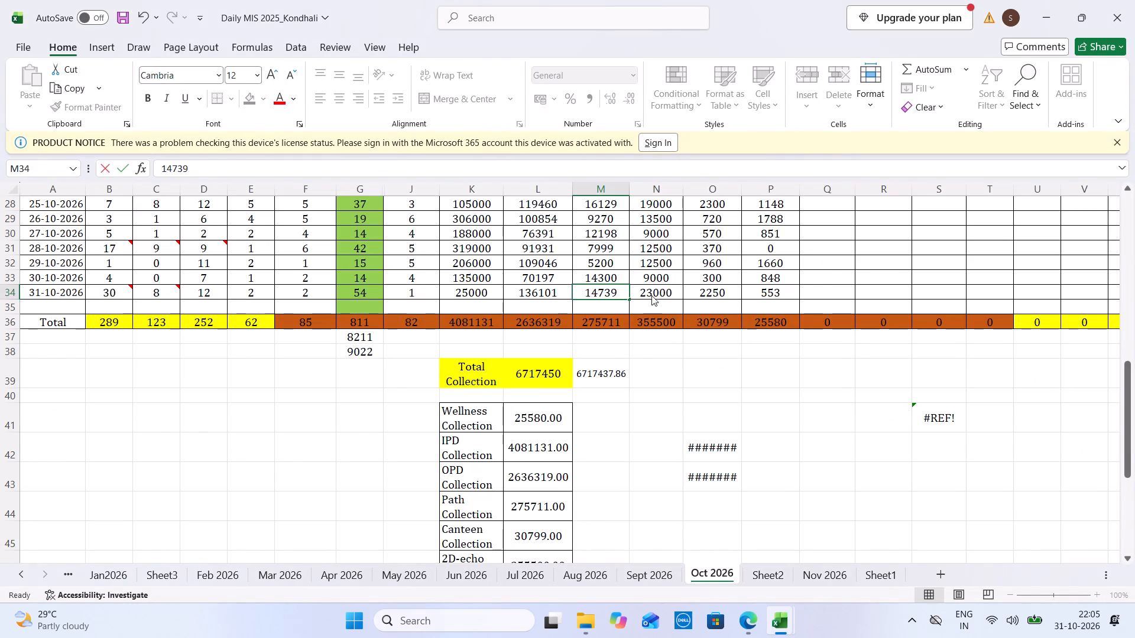
pyautogui.hotkey('ctrl', 'Tab')
pyautogui.hotkey('ctrl', 'Tab')
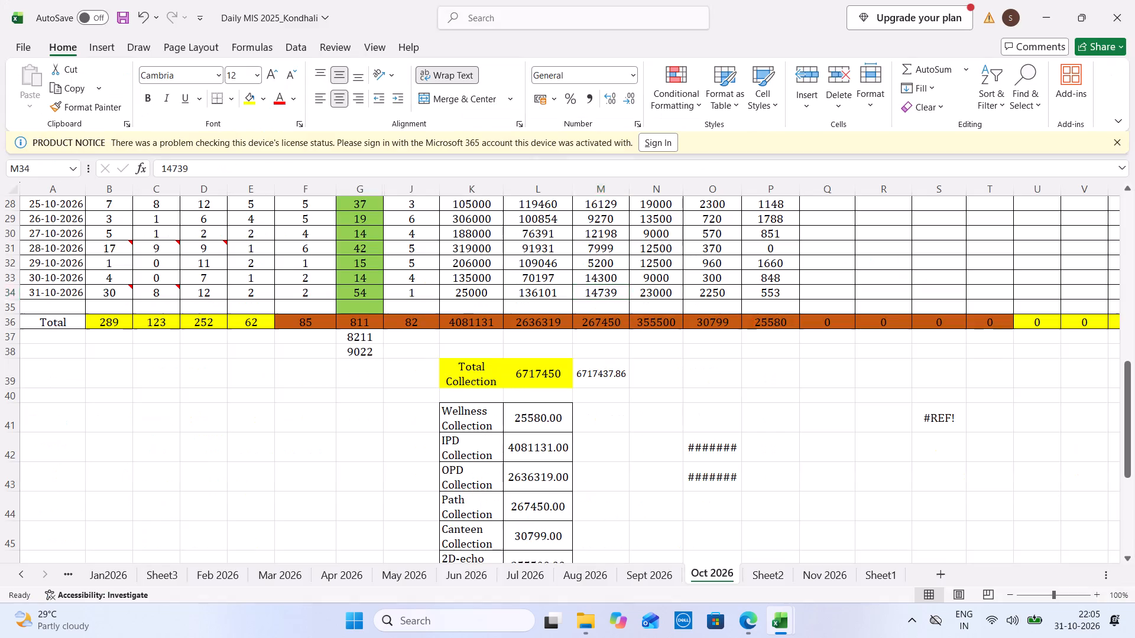
# Compare the remaining 31-10-2026 figures and October totals in the Kondhali MIS with the daily collection sheet.
pyautogui.press('Left')
pyautogui.press('Left')
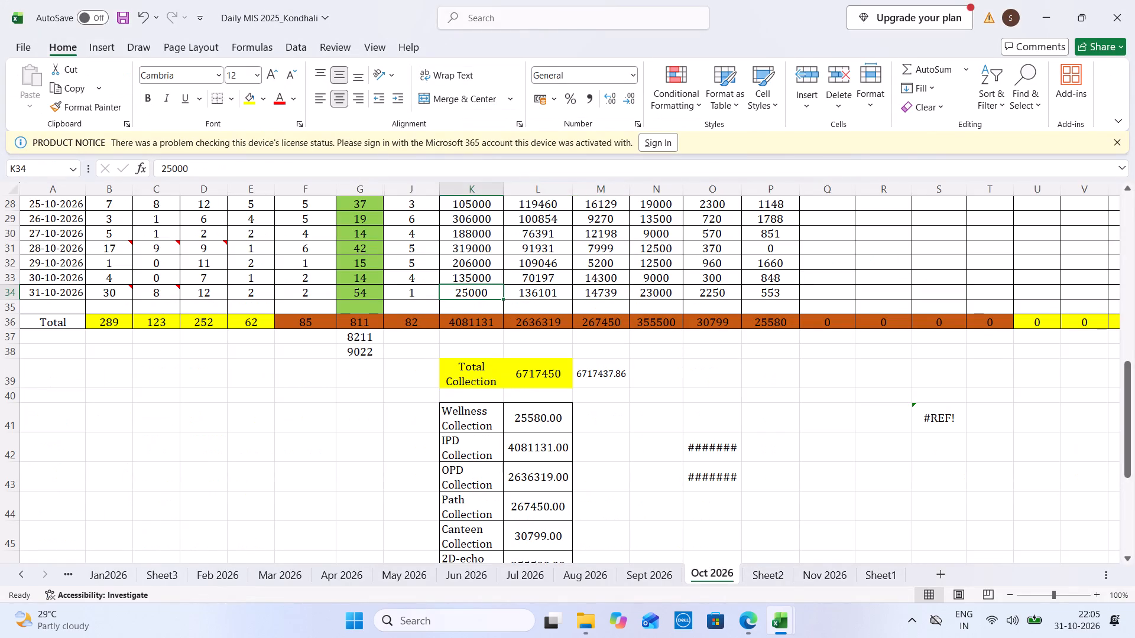
pyautogui.hotkey('ctrl', 'Tab')
pyautogui.hotkey('ctrl', 'Tab')
pyautogui.press('Left')
pyautogui.press('Left')
pyautogui.press('Left')
pyautogui.press('Left')
pyautogui.press('Left')
pyautogui.press('Left')
pyautogui.press('Left')
pyautogui.press('Left')
pyautogui.press('Left')
pyautogui.press('Left')
pyautogui.press('Left')
pyautogui.press('Left')
pyautogui.press('Left')
pyautogui.press('Left')
pyautogui.press('Left')
pyautogui.press('Left')
pyautogui.press('Left')
pyautogui.press('Left')
pyautogui.press('Left')
pyautogui.press('Left')
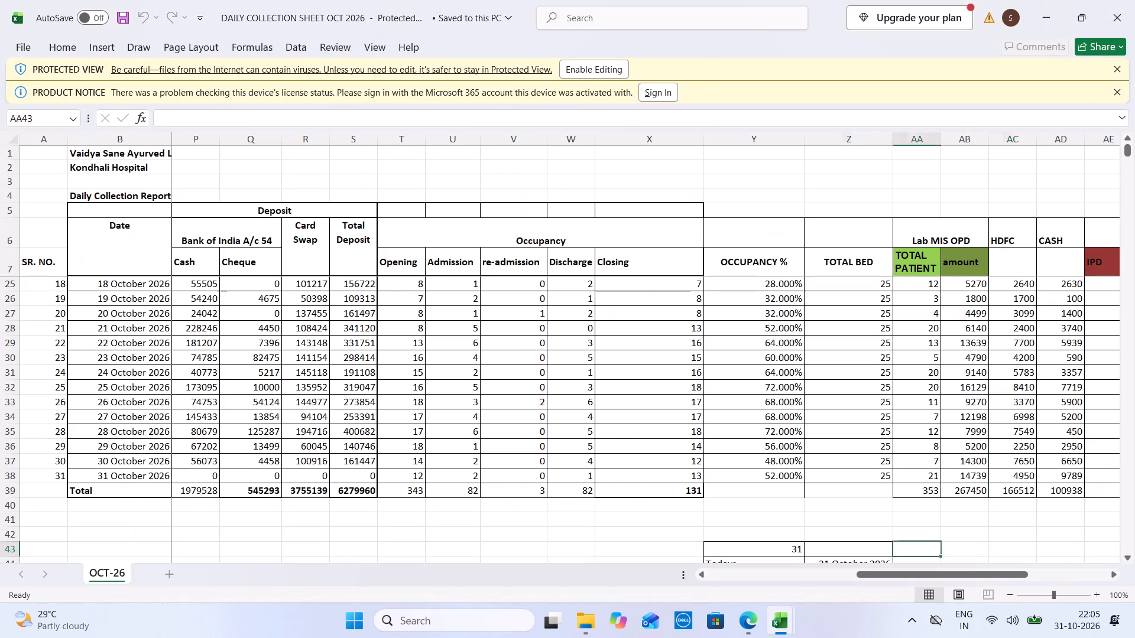
pyautogui.hotkey('ctrl', 'Tab')
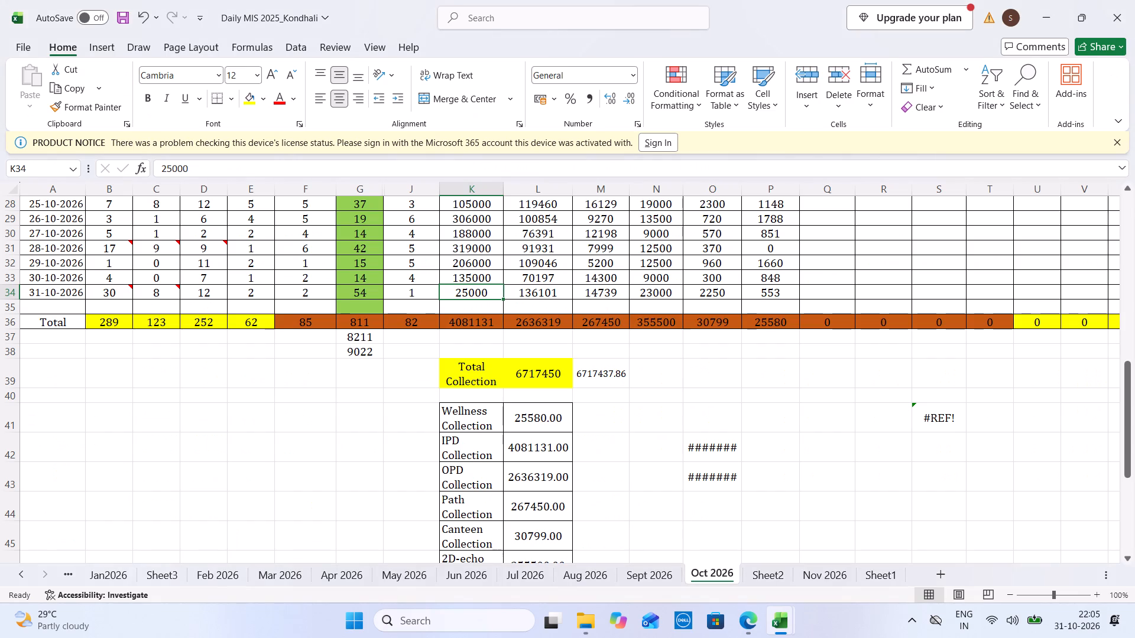
# In Sheet2's October block, set New OPD to 289, OPD F/U to 123, DMP F/U to 252 and Enquiry to 62 from the Oct 2026 totals.
pyautogui.click(776, 569)
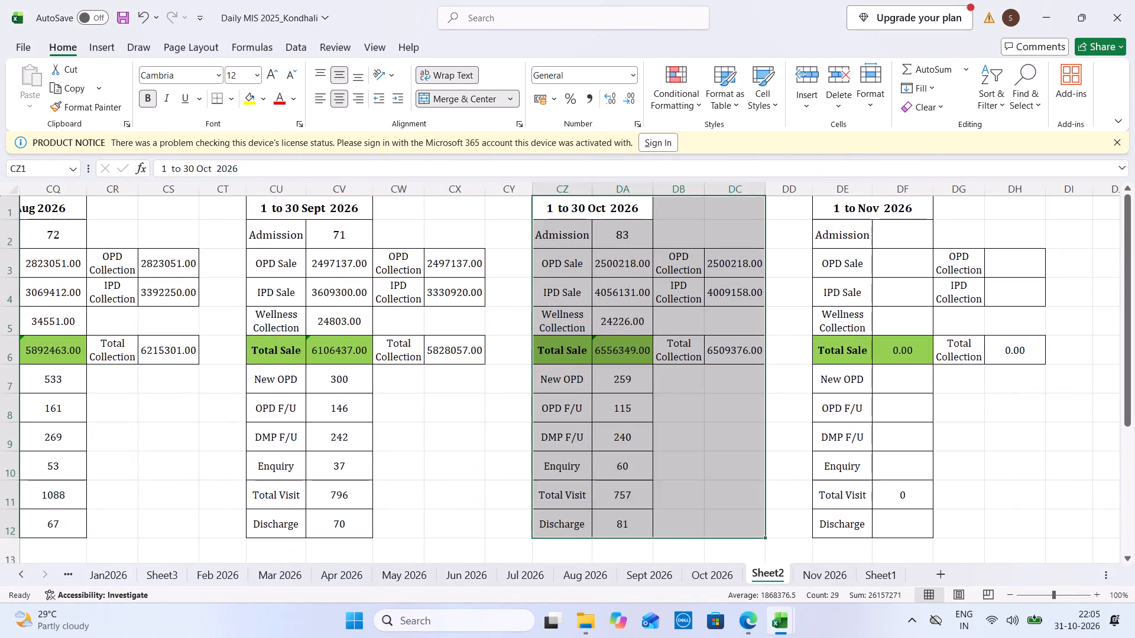
pyautogui.click(618, 385)
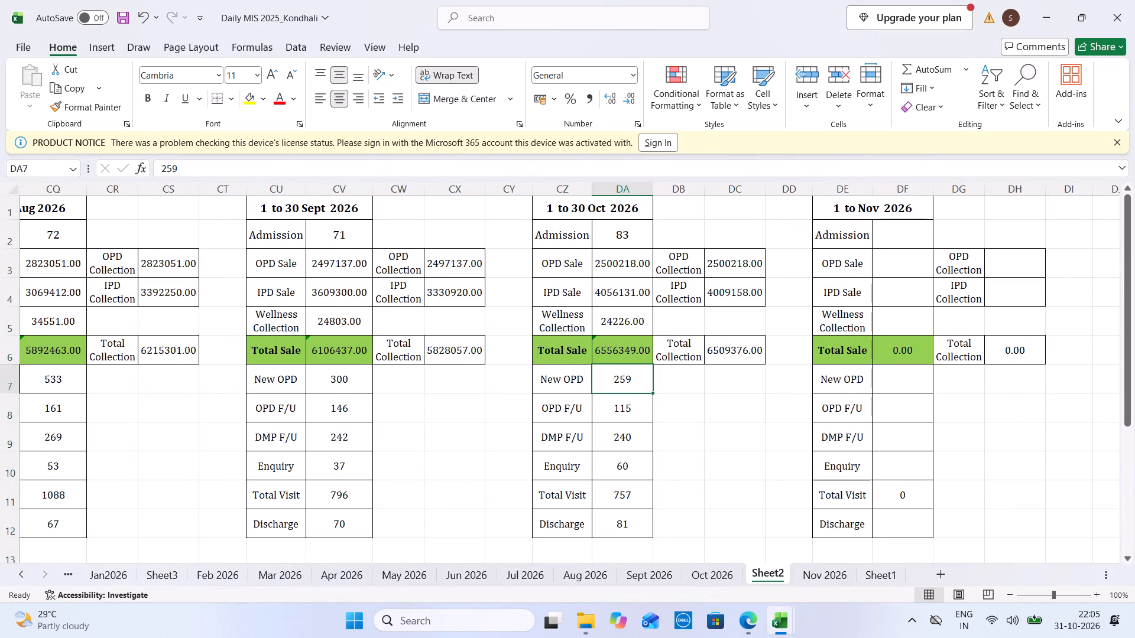
pyautogui.write('289')
pyautogui.press('Down')
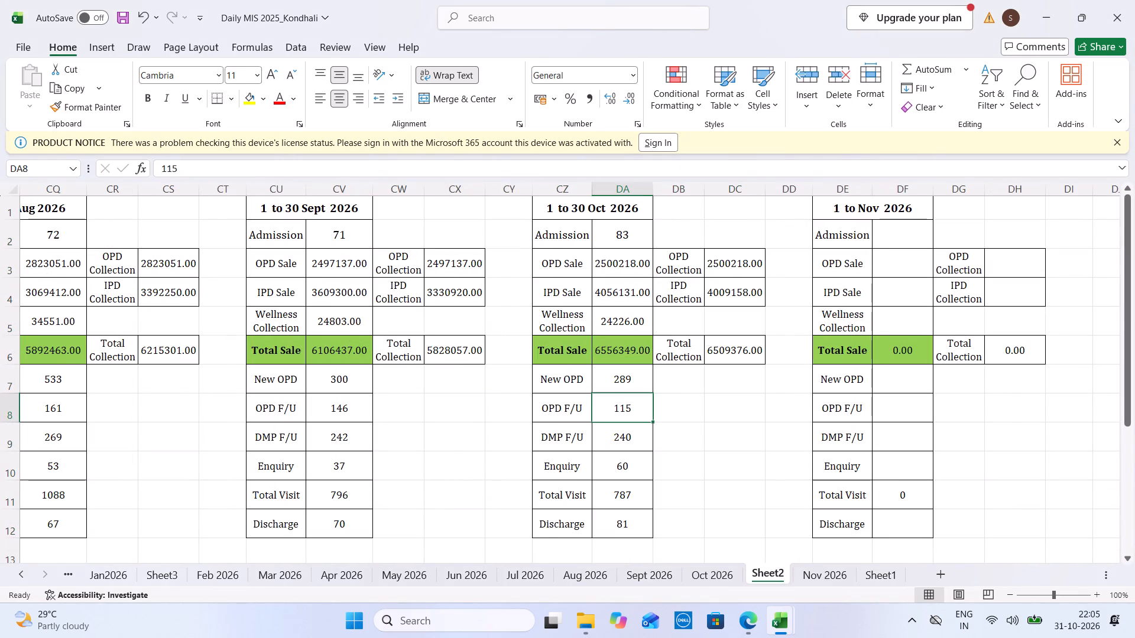
pyautogui.click(728, 578)
pyautogui.click(755, 578)
pyautogui.write('123')
pyautogui.press('Down')
pyautogui.write('252')
pyautogui.press('Left')
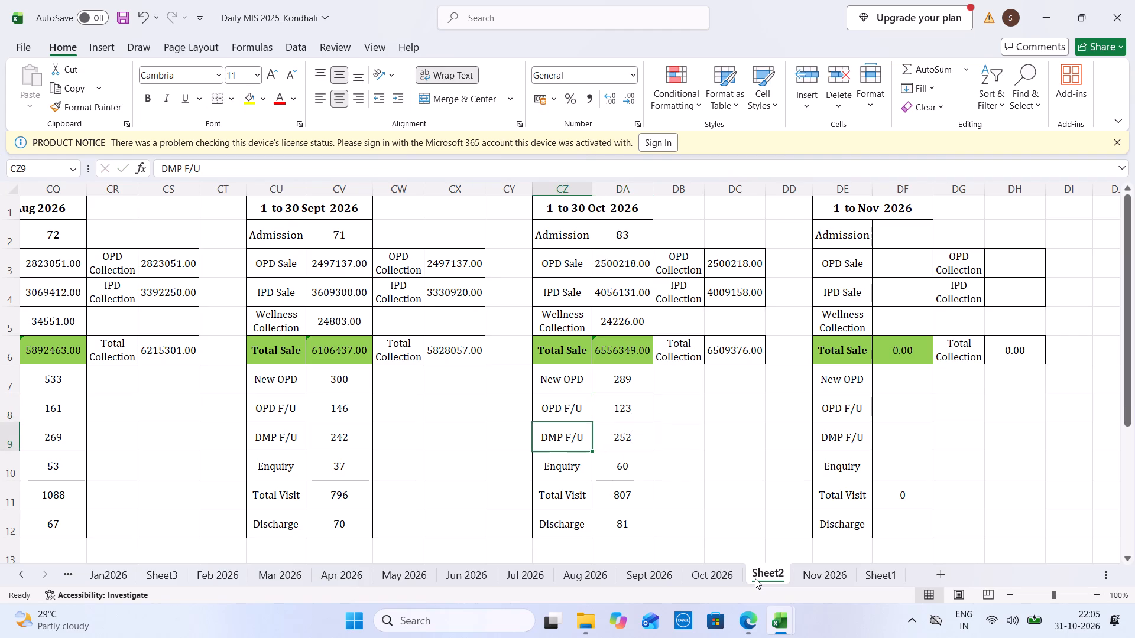
pyautogui.click(703, 575)
pyautogui.click(783, 579)
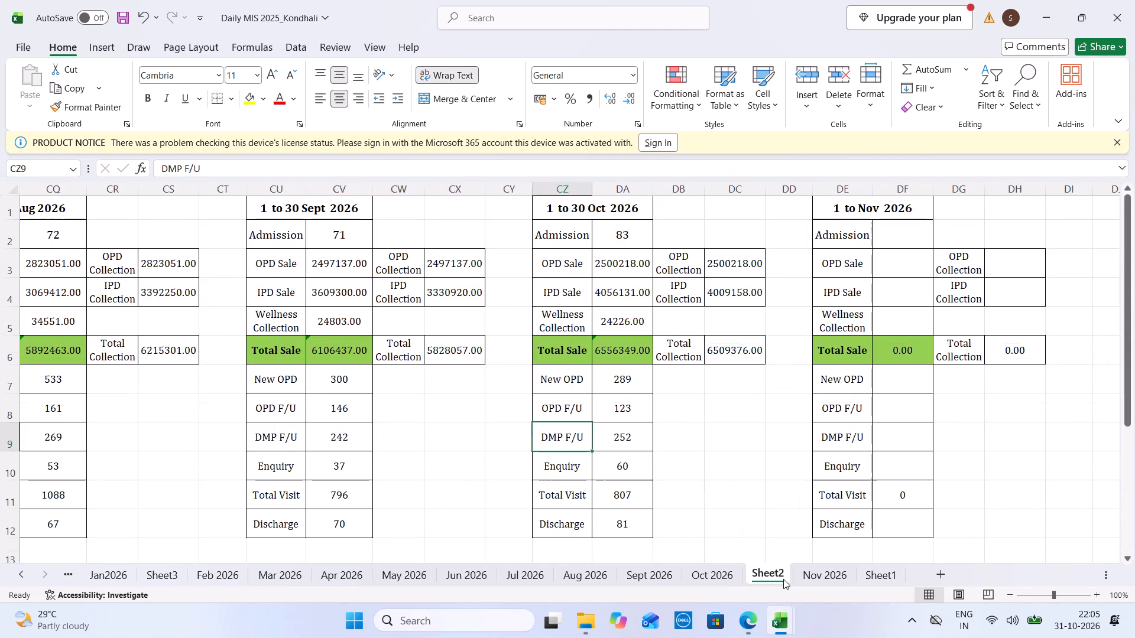
pyautogui.press('Down')
pyautogui.press('Right')
pyautogui.write('62')
pyautogui.press('Up')
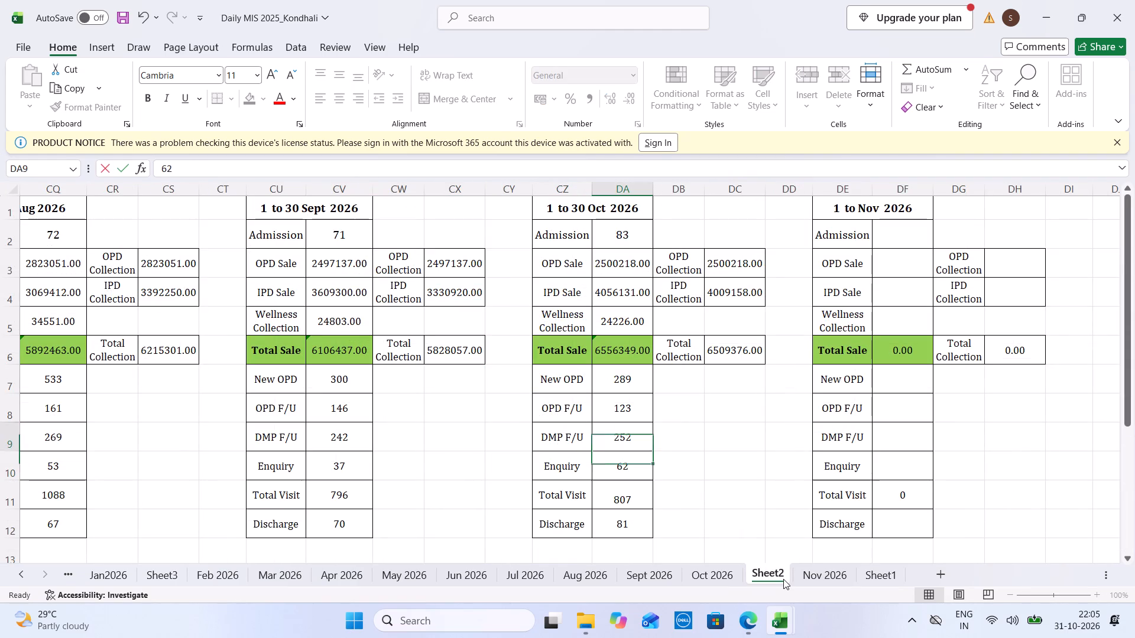
# Set Admission to 85 and Discharge to 82 in Sheet2's October block, and check the daily collection sheet.
pyautogui.press('Up')
pyautogui.press('Up')
pyautogui.press('Up')
pyautogui.press('Up')
pyautogui.press('Up')
pyautogui.press('Up')
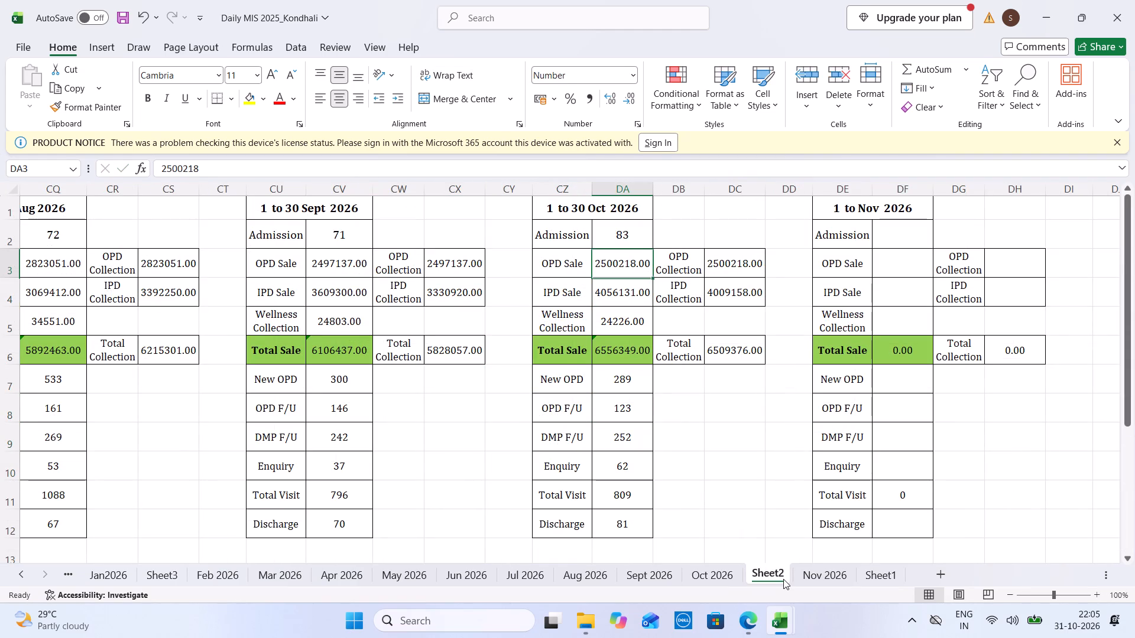
pyautogui.press('Up')
pyautogui.click(724, 581)
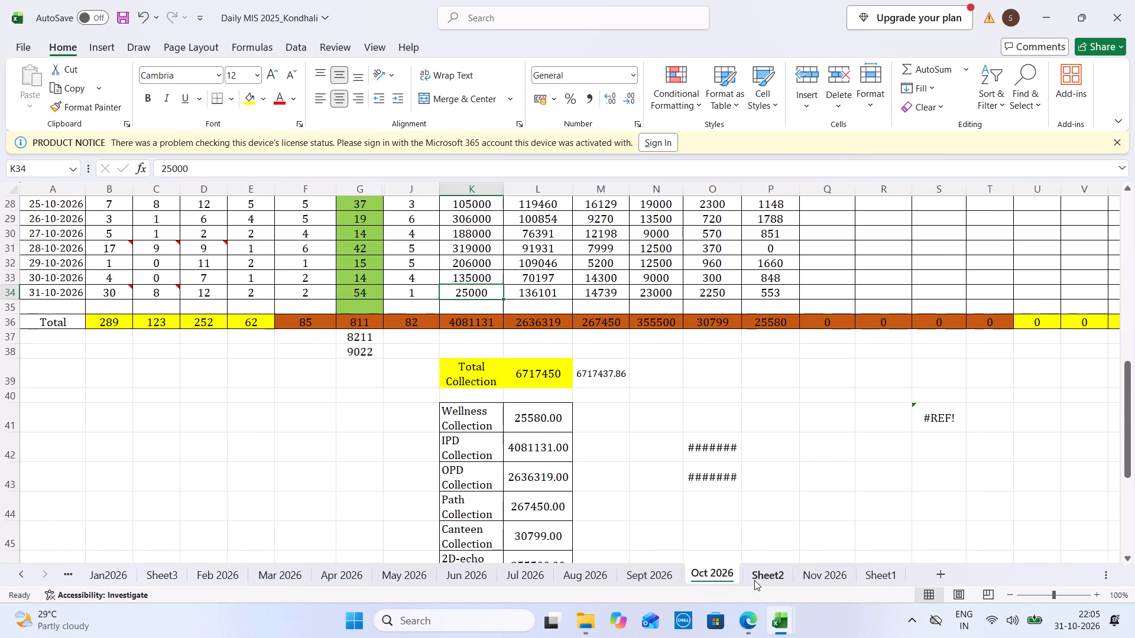
pyautogui.click(754, 580)
pyautogui.write('85')
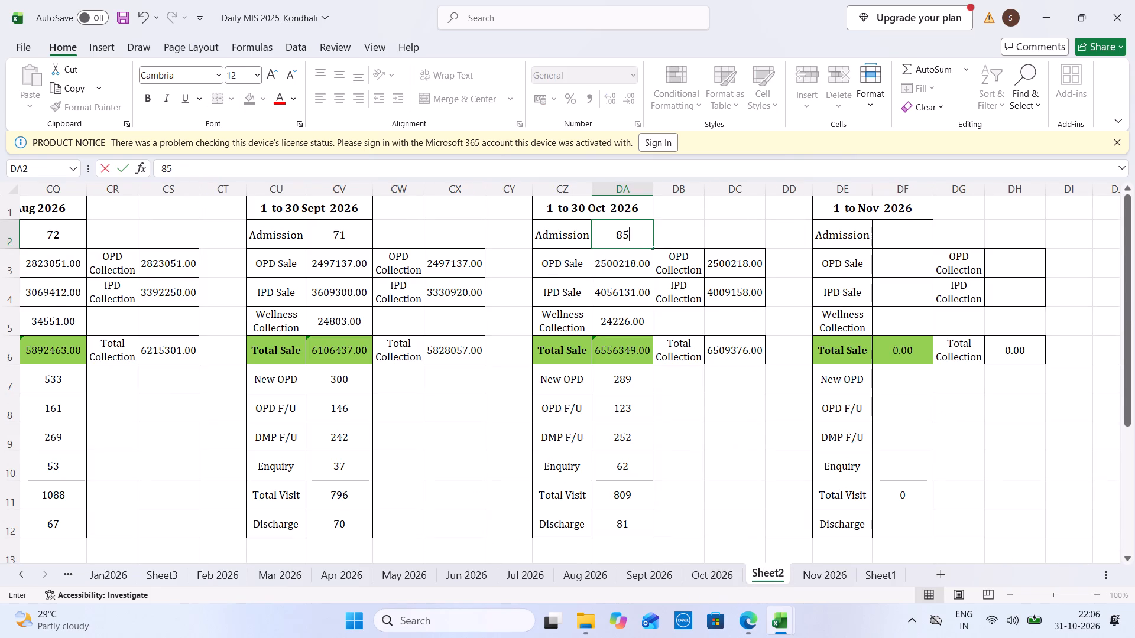
pyautogui.click(621, 525)
pyautogui.write('82')
pyautogui.hotkey('ctrl', 'Tab')
pyautogui.hotkey('ctrl', 'Tab')
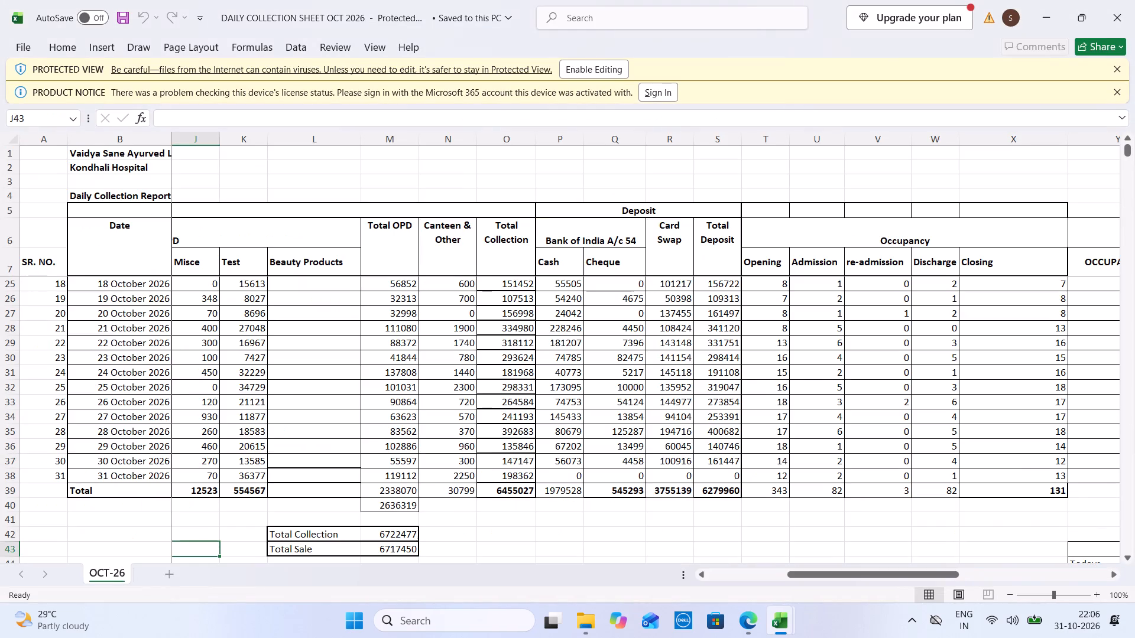
pyautogui.hotkey('ctrl', 'Tab')
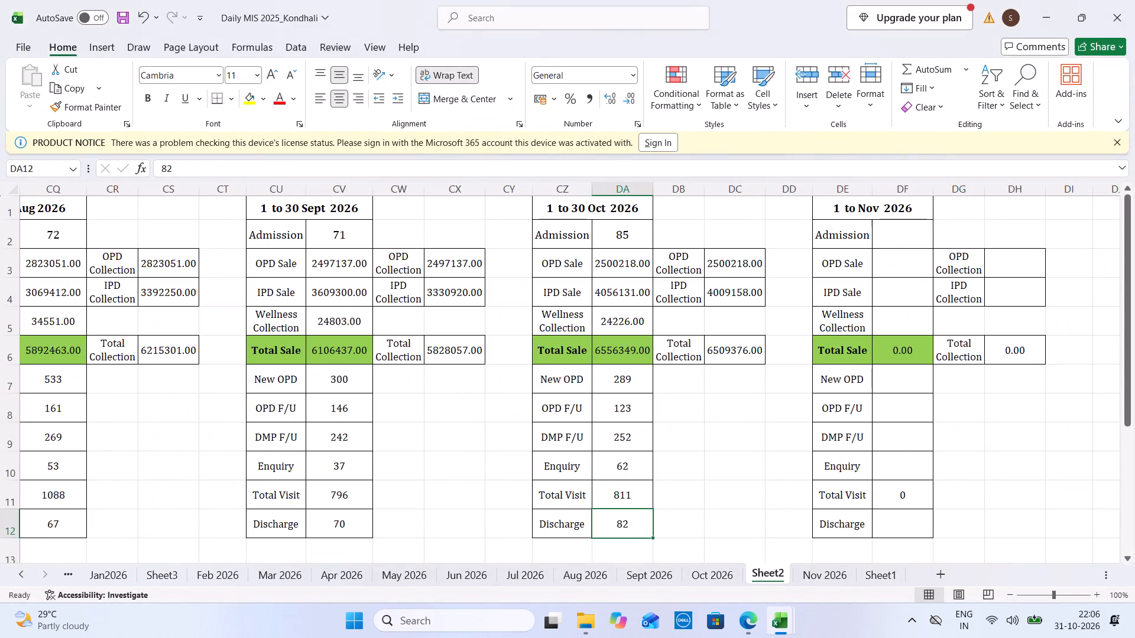
# Update Sheet2's October block from the Oct 2026 totals: OPD Sale 2636319, IPD Sale 4081131 and Wellness Collection 25580.
pyautogui.click(723, 582)
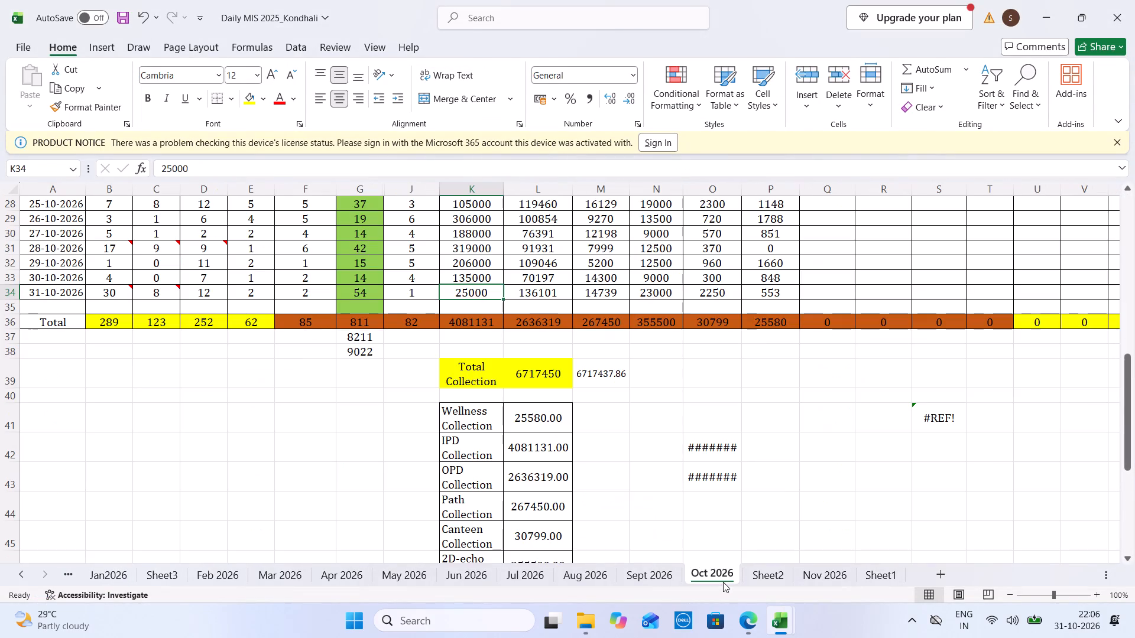
pyautogui.click(782, 581)
pyautogui.click(617, 268)
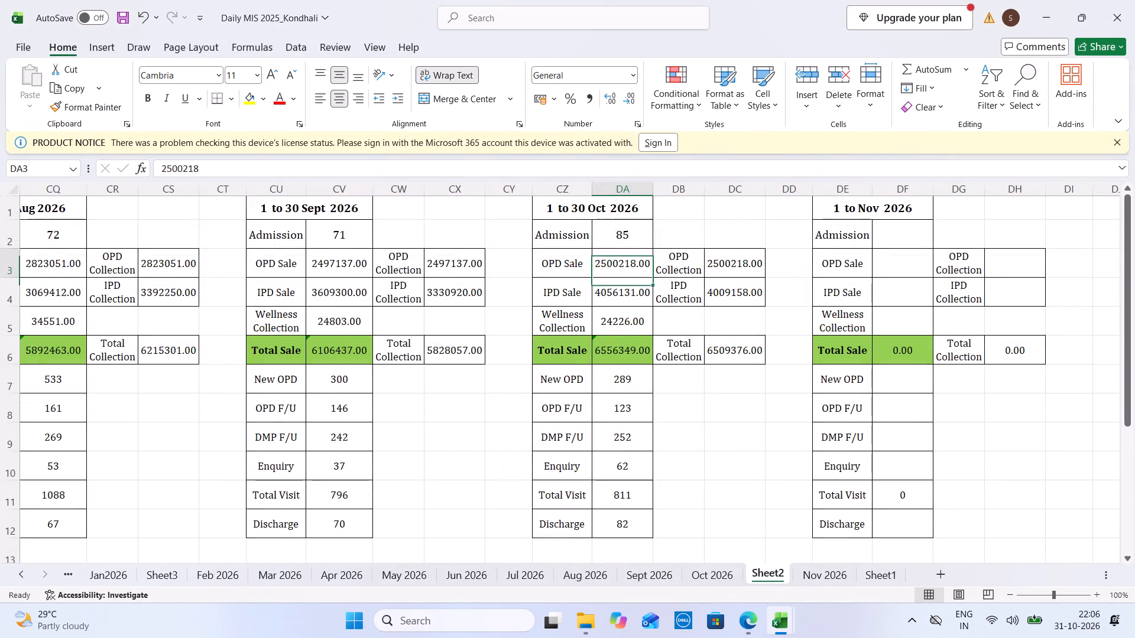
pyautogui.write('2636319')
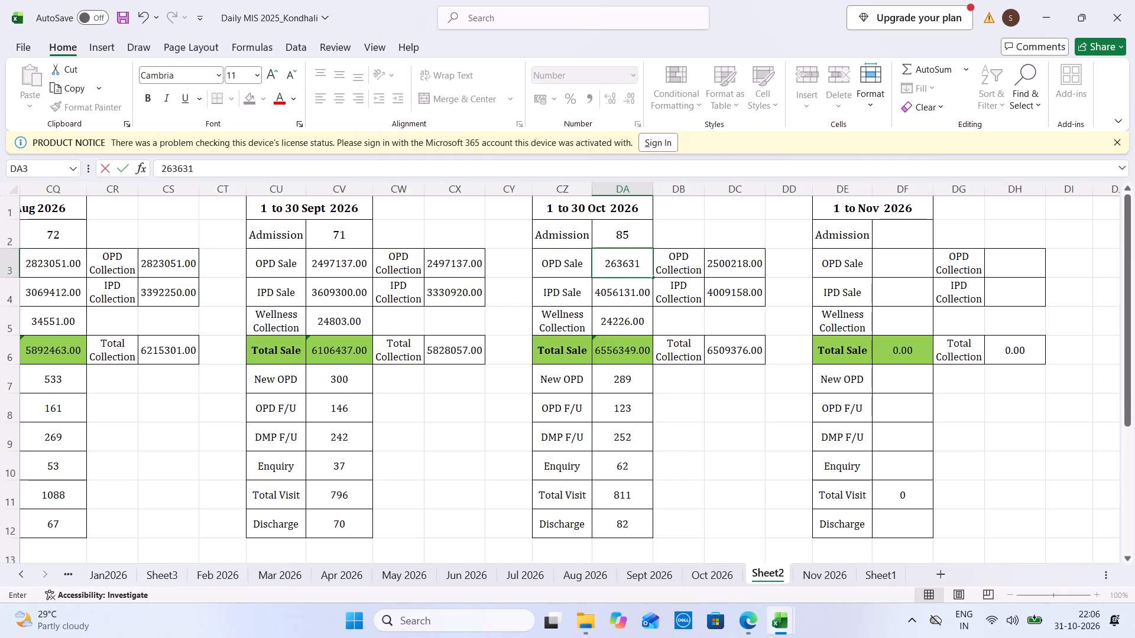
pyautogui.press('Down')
pyautogui.click(727, 563)
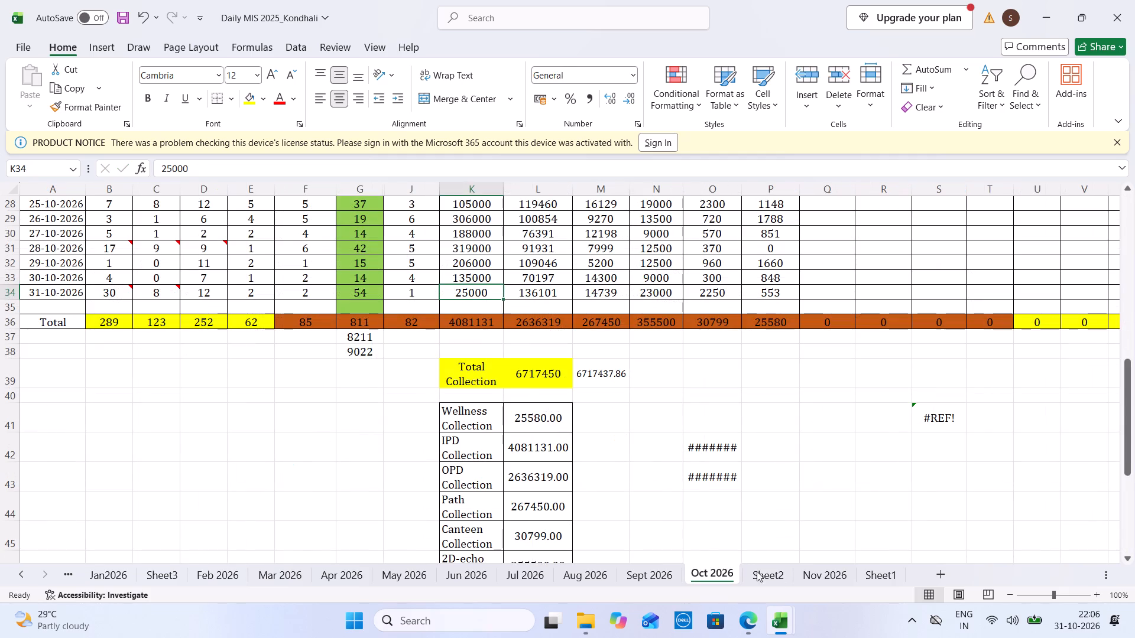
pyautogui.click(774, 577)
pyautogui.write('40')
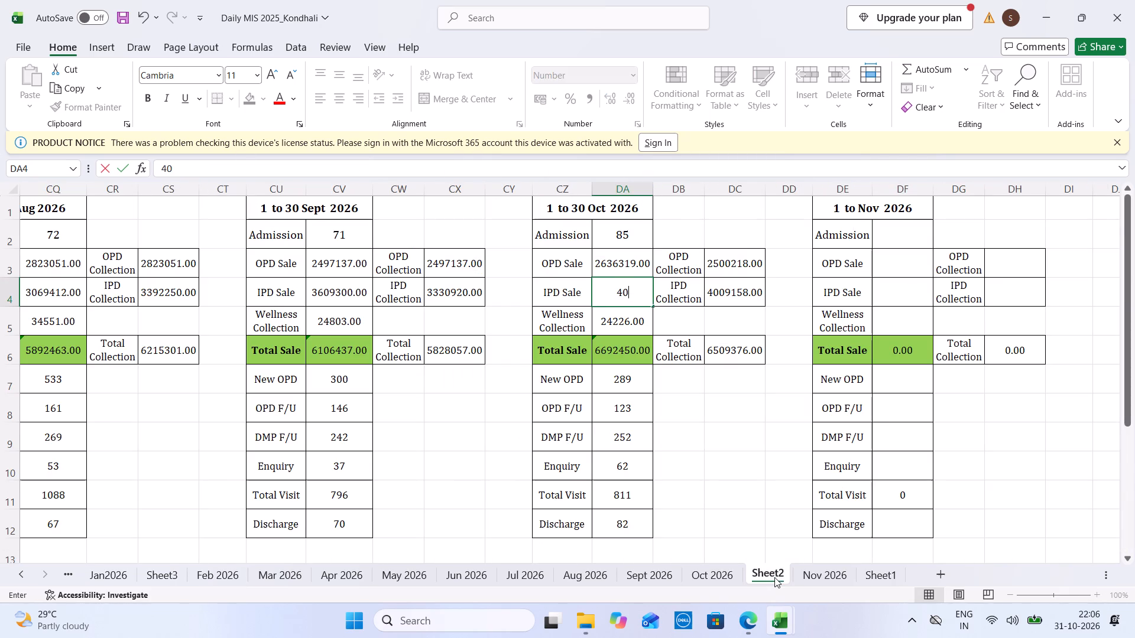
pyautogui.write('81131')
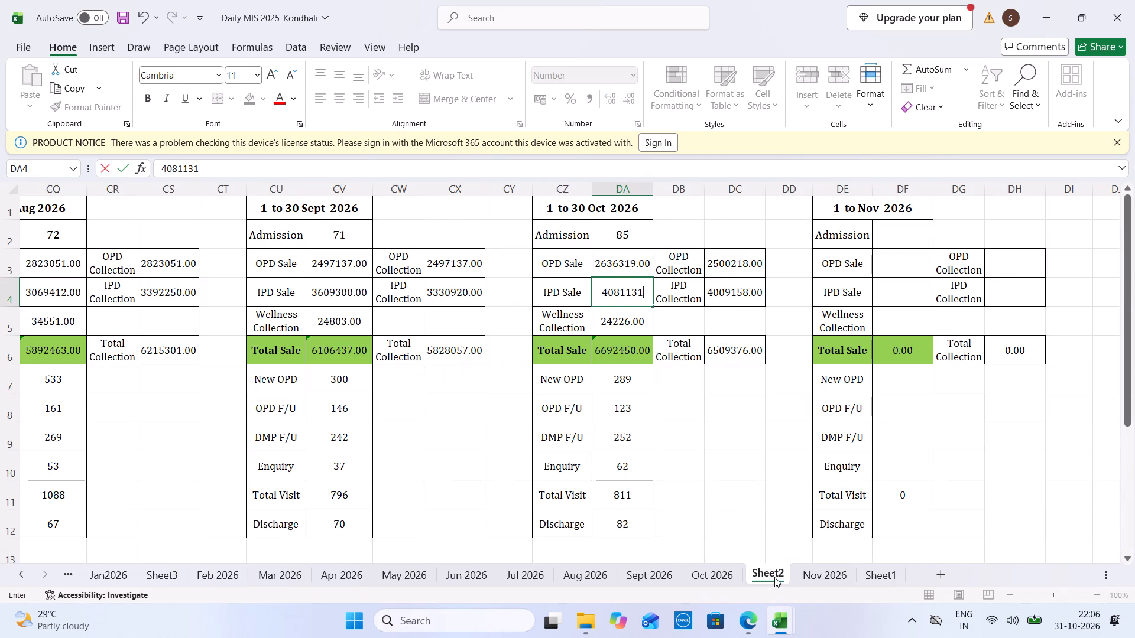
pyautogui.click(698, 578)
pyautogui.click(761, 580)
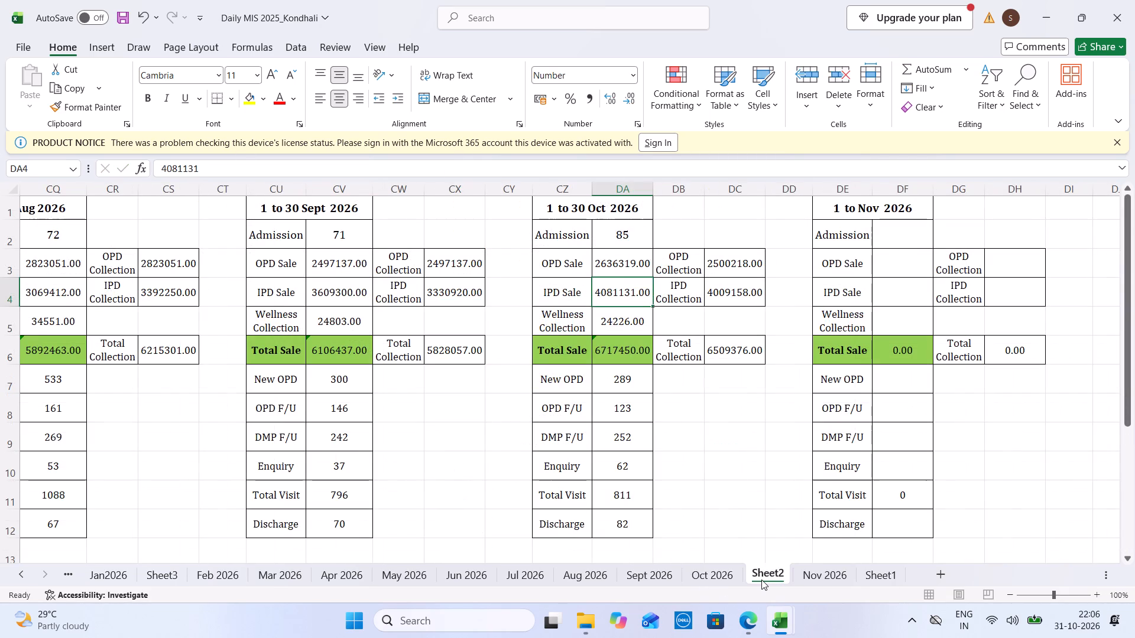
pyautogui.press('Down')
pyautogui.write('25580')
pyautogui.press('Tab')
# Set the October OPD Collection to 2636319 and IPD Collection to 4086158 in Sheet2, checking against the daily collection sheet.
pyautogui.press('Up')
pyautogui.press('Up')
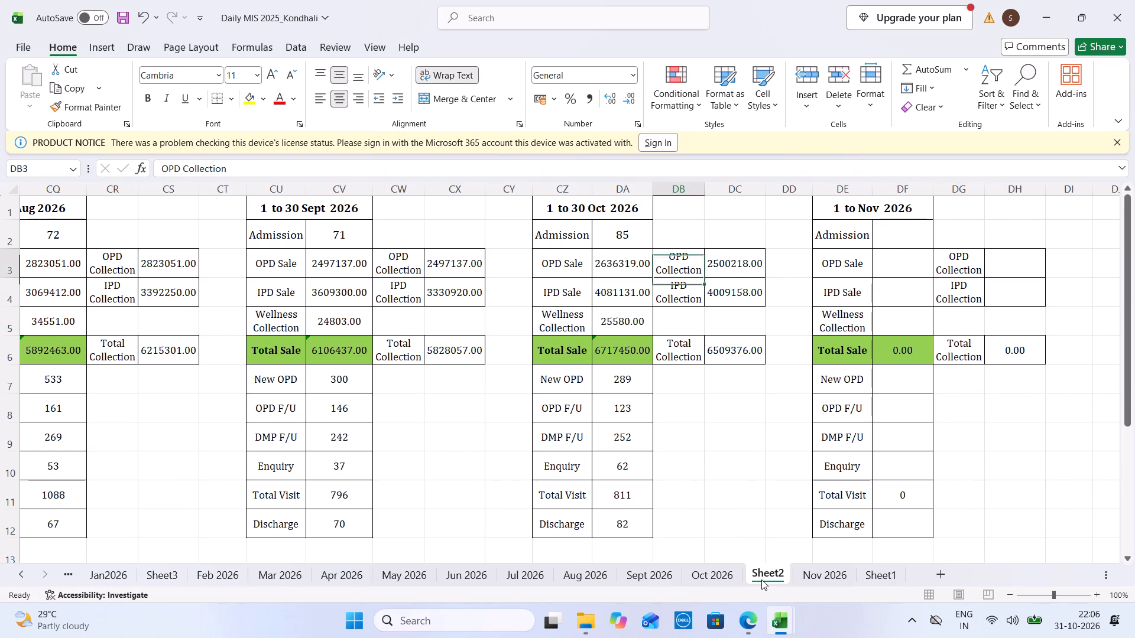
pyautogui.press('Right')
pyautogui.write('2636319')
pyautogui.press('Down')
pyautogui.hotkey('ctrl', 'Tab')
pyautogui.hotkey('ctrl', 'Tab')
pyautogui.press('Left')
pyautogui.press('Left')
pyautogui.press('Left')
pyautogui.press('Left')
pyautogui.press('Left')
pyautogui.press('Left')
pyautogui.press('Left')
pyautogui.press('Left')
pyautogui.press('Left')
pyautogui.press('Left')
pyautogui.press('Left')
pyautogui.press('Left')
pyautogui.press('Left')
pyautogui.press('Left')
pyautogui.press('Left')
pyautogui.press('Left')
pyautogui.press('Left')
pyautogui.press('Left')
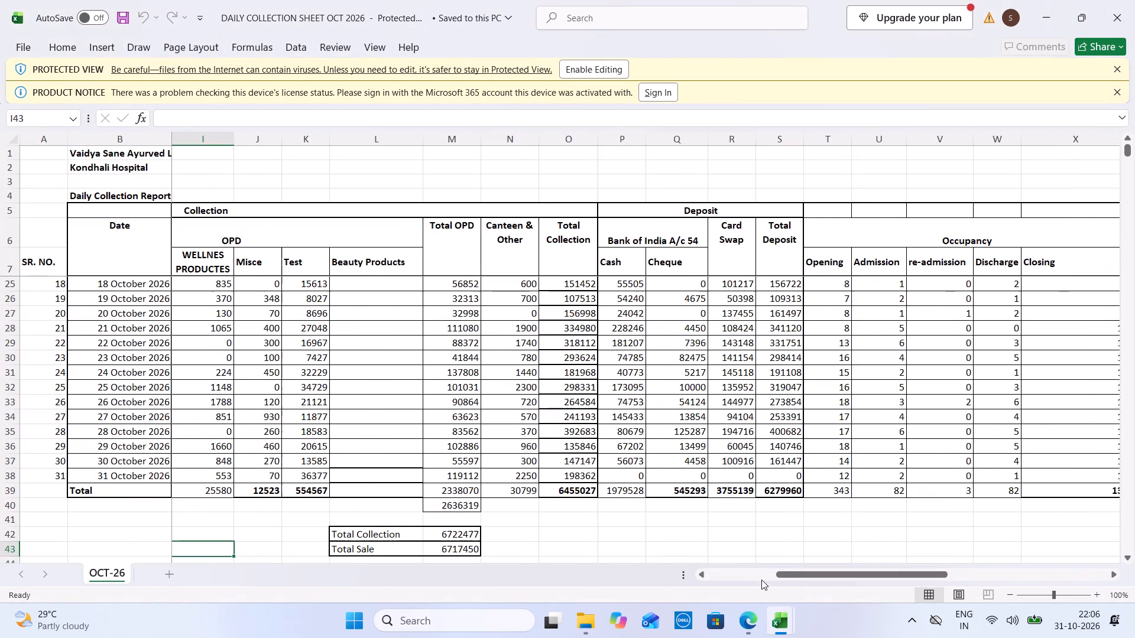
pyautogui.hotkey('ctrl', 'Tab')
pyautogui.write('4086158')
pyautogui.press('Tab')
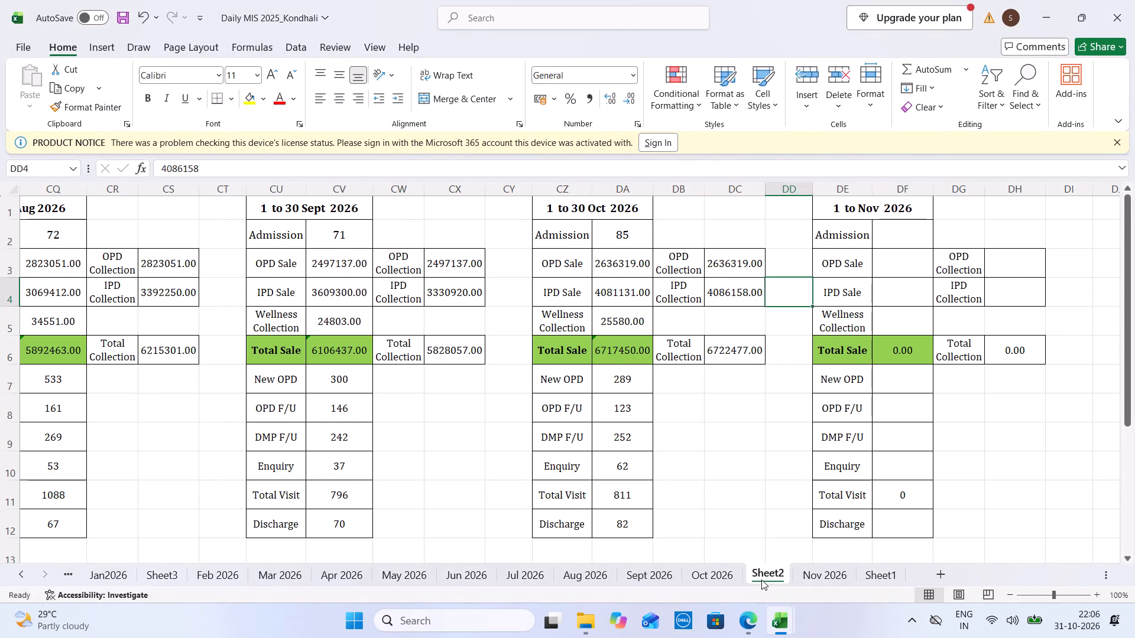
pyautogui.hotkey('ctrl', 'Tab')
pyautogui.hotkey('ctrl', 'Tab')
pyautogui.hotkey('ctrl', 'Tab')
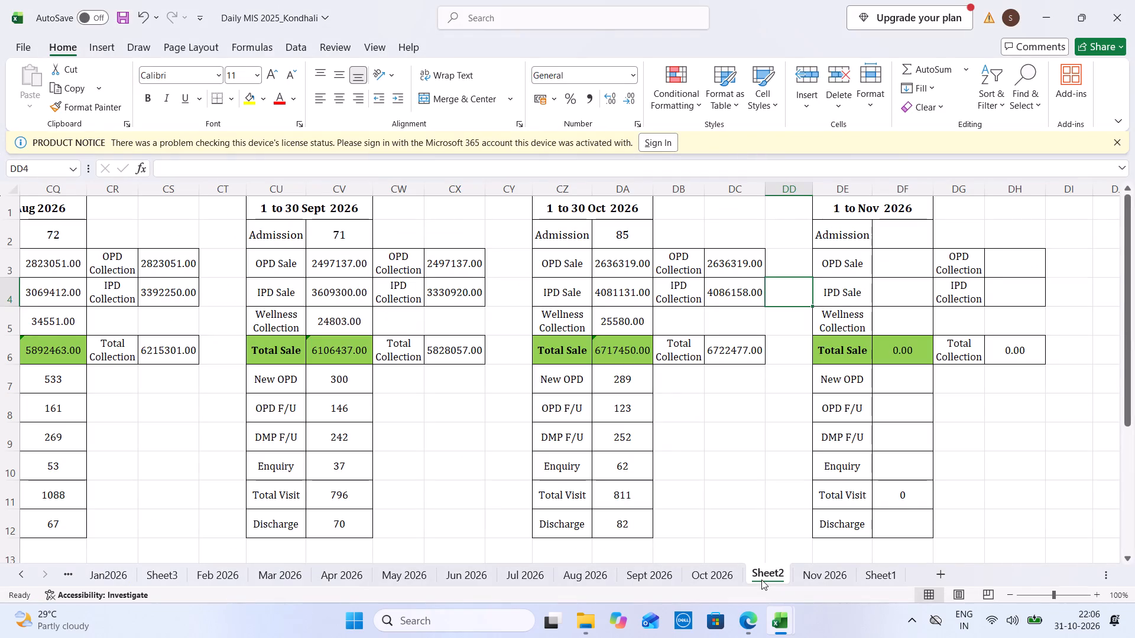
# Change the heading of Sheet2's October block to 1 to 31 Oct 2026.
pyautogui.tripleClick(577, 207)
pyautogui.click(577, 207)
pyautogui.write('31')
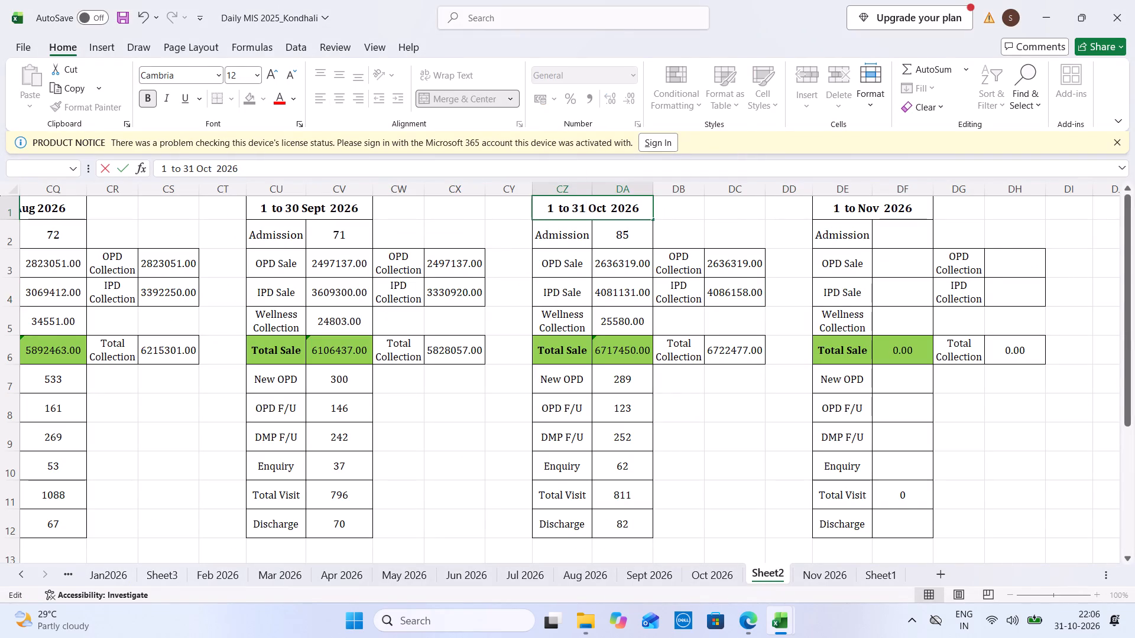
pyautogui.click(716, 246)
# Select the whole 1 to 31 Oct 2026 block in Sheet2, from its heading through the Discharge row, including the collection columns.
pyautogui.moveTo(609, 207); pyautogui.dragTo(740, 525)
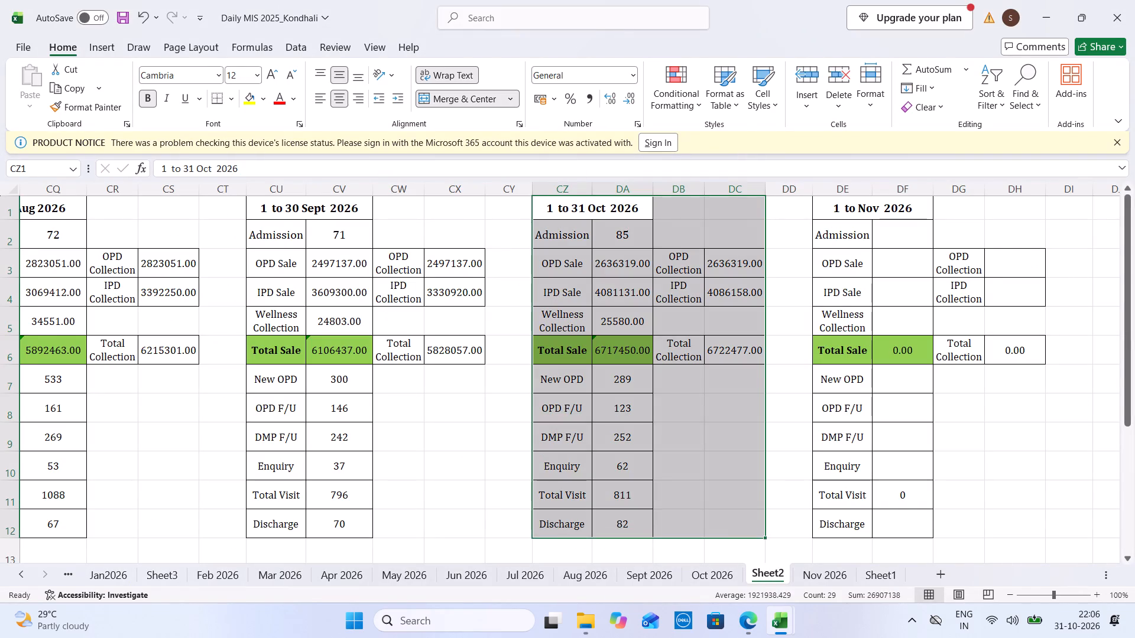
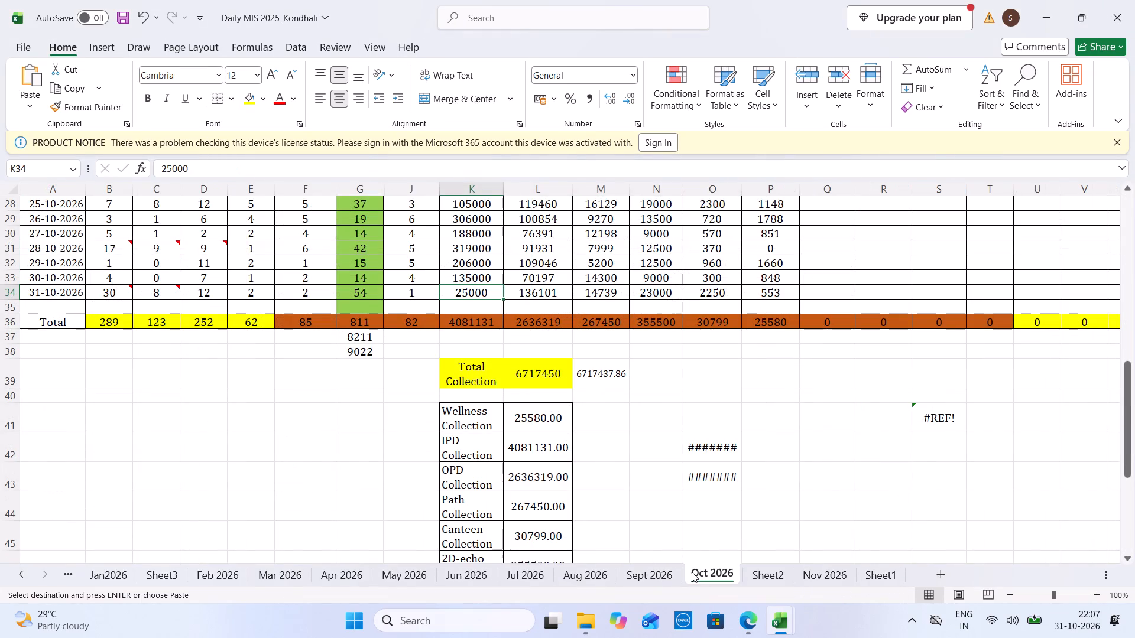
# Enter Admission 2 and Discharge 1 for 31-10-2026 in Sheet1's upper October occupancy table, the one with 20 beds.
pyautogui.click(877, 575)
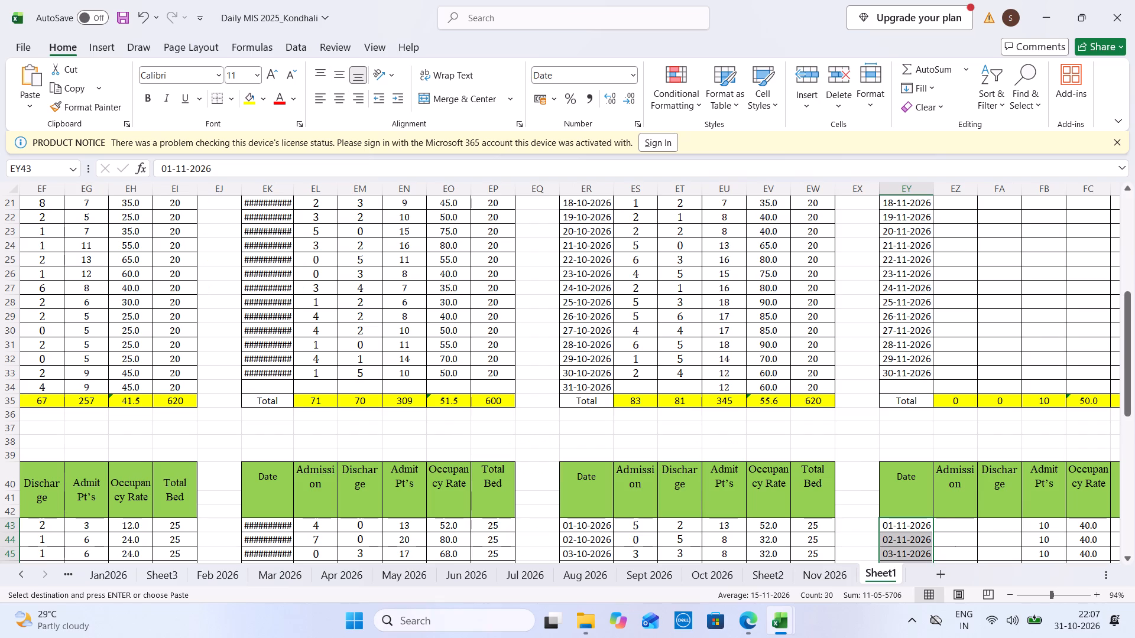
pyautogui.click(635, 382)
pyautogui.press('2')
pyautogui.press('Tab')
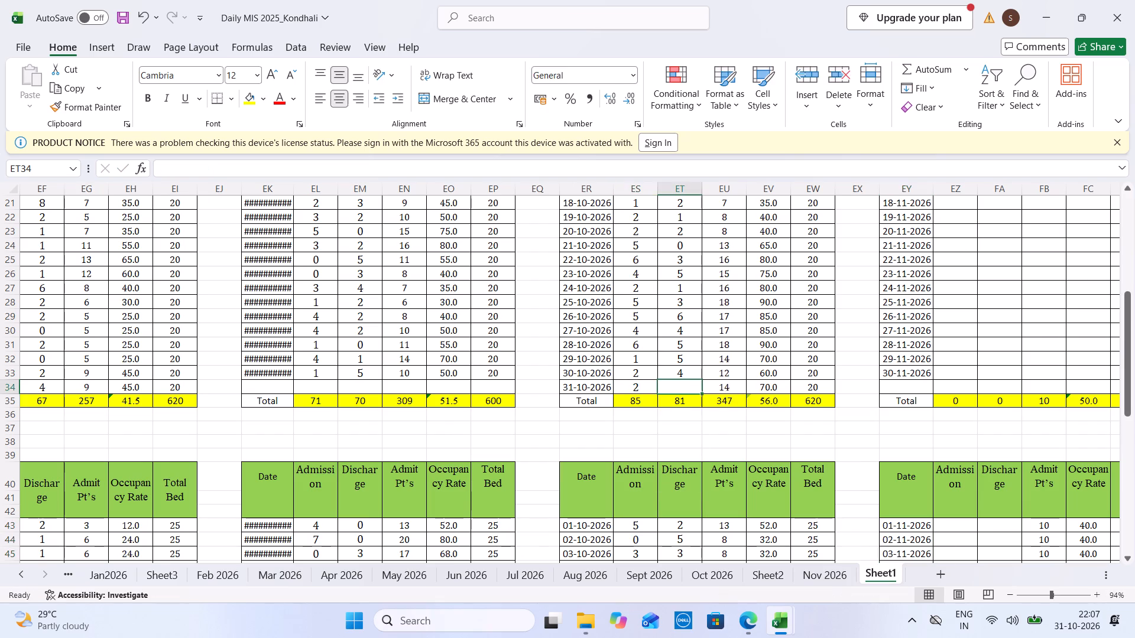
pyautogui.press('1')
pyautogui.press('Tab')
# Enter Admission 2 and Discharge 1 for 31-10-2026 in Sheet1's lower October occupancy table, the one with 25 beds.
pyautogui.press('Down')
pyautogui.press('Down')
pyautogui.press('Down')
pyautogui.press('Down')
pyautogui.press('Down')
pyautogui.press('Down')
pyautogui.press('Down')
pyautogui.press('Down')
pyautogui.press('Down')
pyautogui.press('Down')
pyautogui.press('Down')
pyautogui.press('Down')
pyautogui.press('Down')
pyautogui.press('Down')
pyautogui.press('Down')
pyautogui.press('Down')
pyautogui.press('Down')
pyautogui.press('Down')
pyautogui.press('Down')
pyautogui.press('Down')
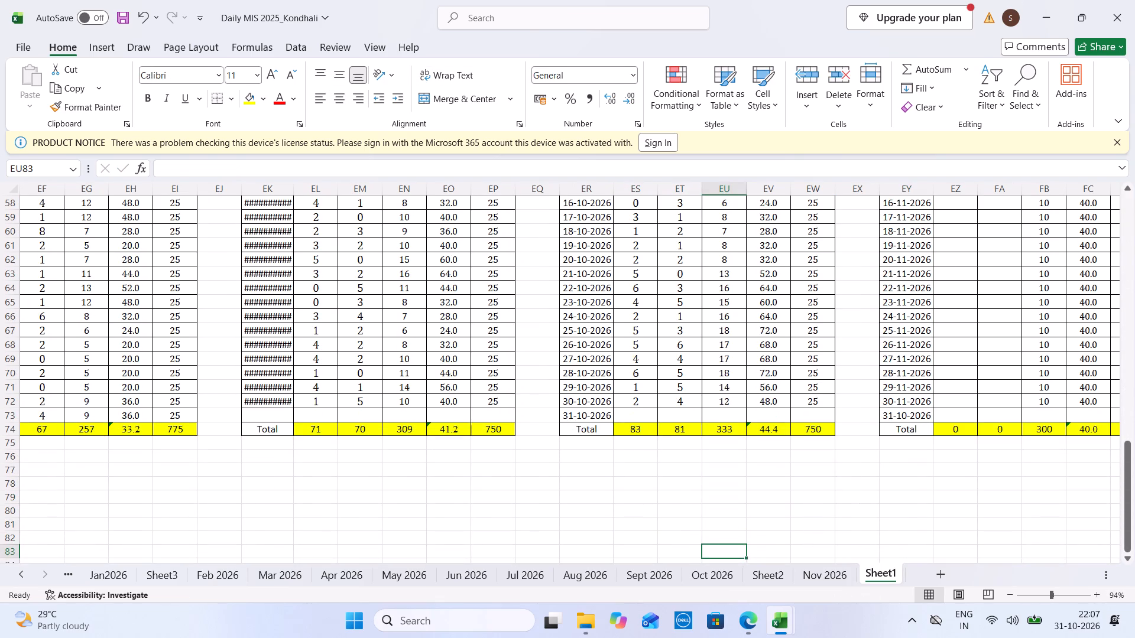
pyautogui.click(651, 412)
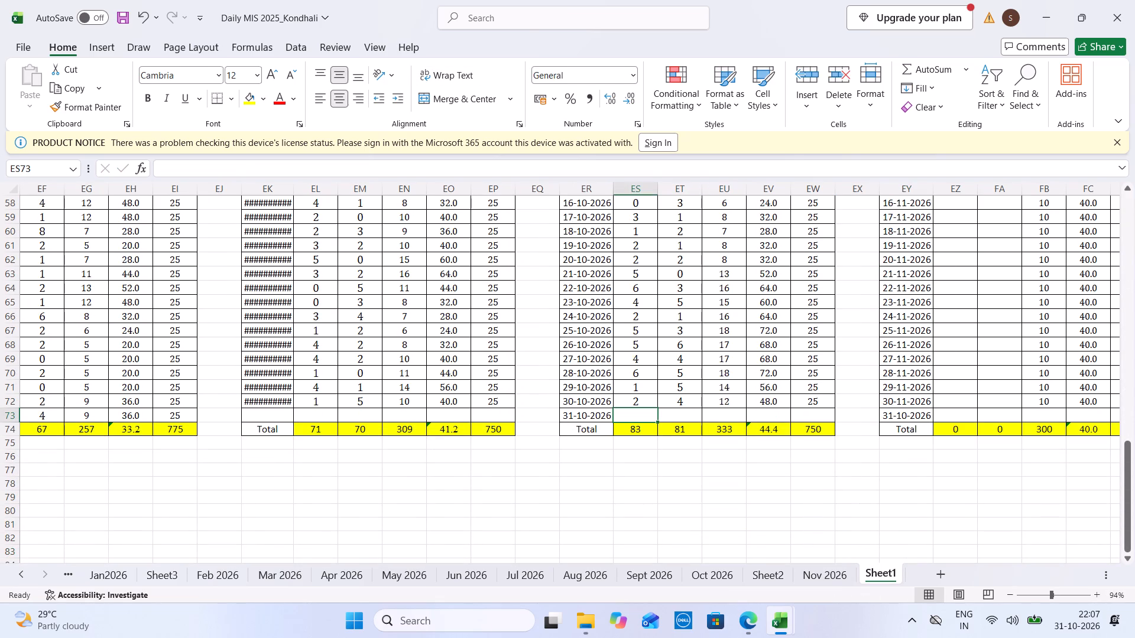
pyautogui.press('2')
pyautogui.press('Tab')
pyautogui.press('1')
pyautogui.press('Tab')
# Copy the 30-10-2026 Admit Pt's and Occupancy Rate formulas to 31-10-2026 in that table and set Total Bed to 25.
pyautogui.moveTo(718, 402); pyautogui.dragTo(786, 399)
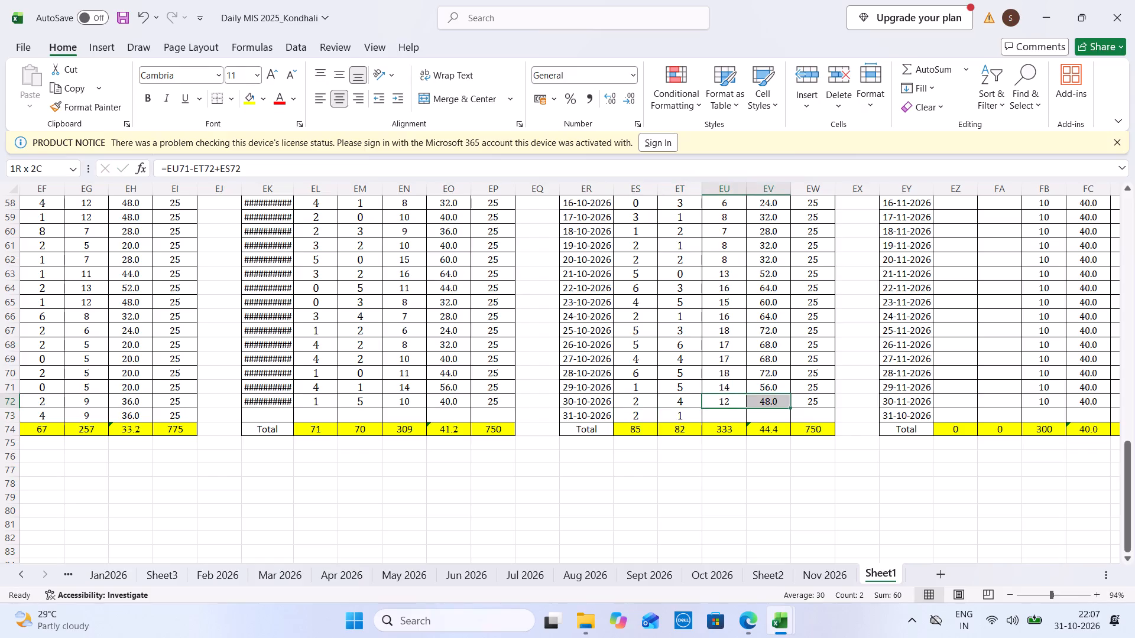
pyautogui.moveTo(786, 399); pyautogui.dragTo(789, 399)
pyautogui.hotkey('ctrl', 'c')
pyautogui.press('Down')
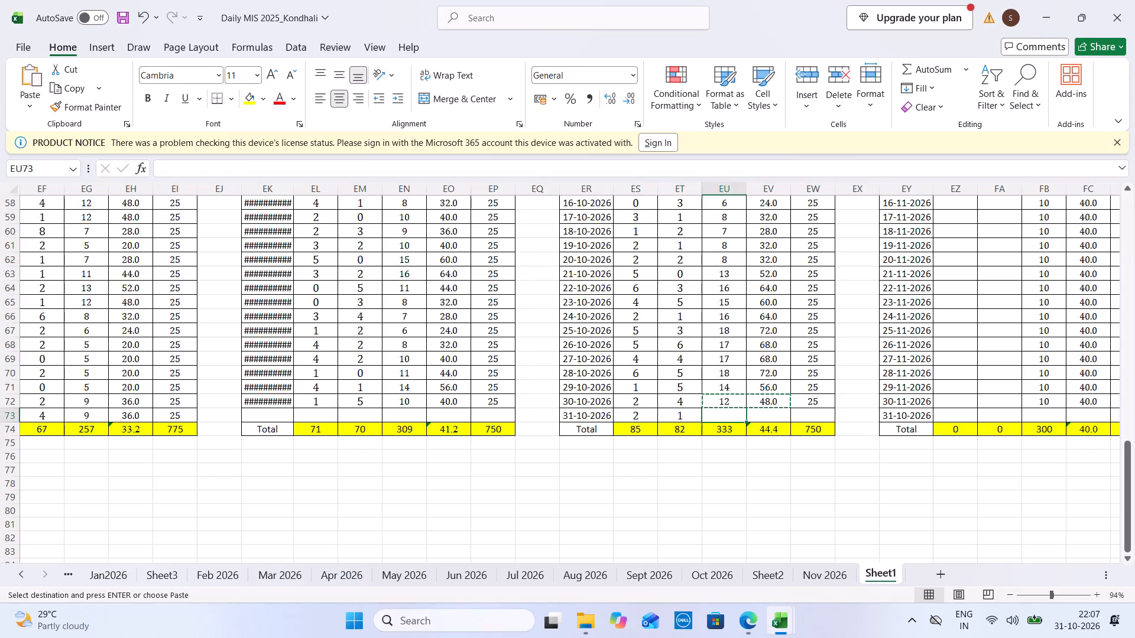
pyautogui.hotkey('ctrl', 'v')
pyautogui.press('Right')
pyautogui.press('Right')
pyautogui.write('25')
pyautogui.press('Tab')
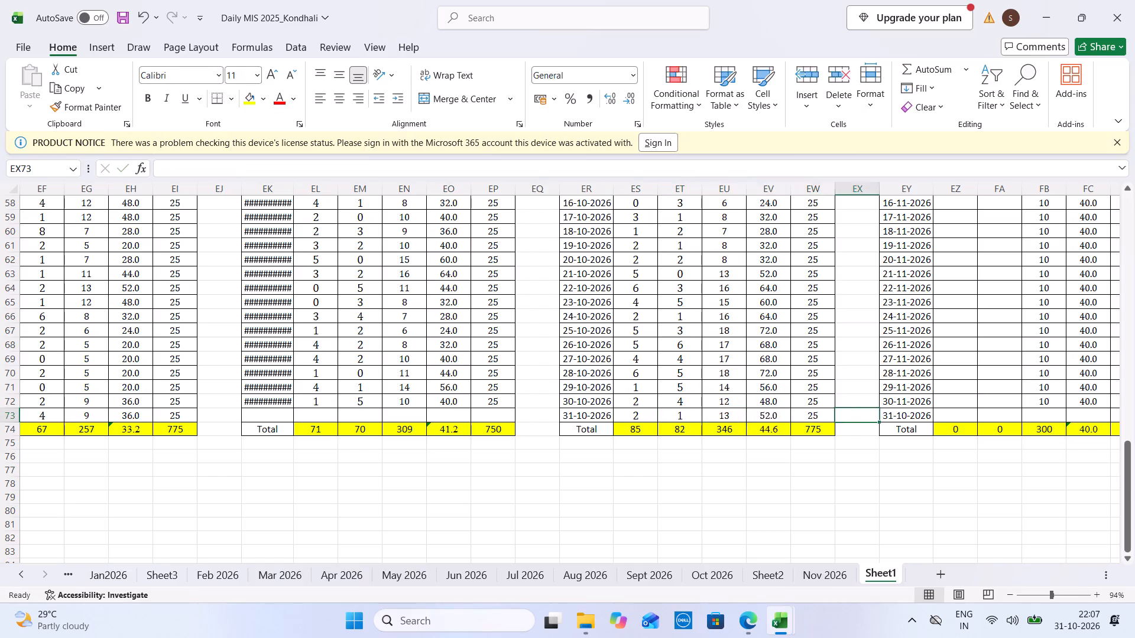
# In the Monthly MIS workbook's MIS _4 Hospital sheet, set Kondhali's October occupancy rate to 44.6%.
pyautogui.hotkey('ctrl', 'Tab')
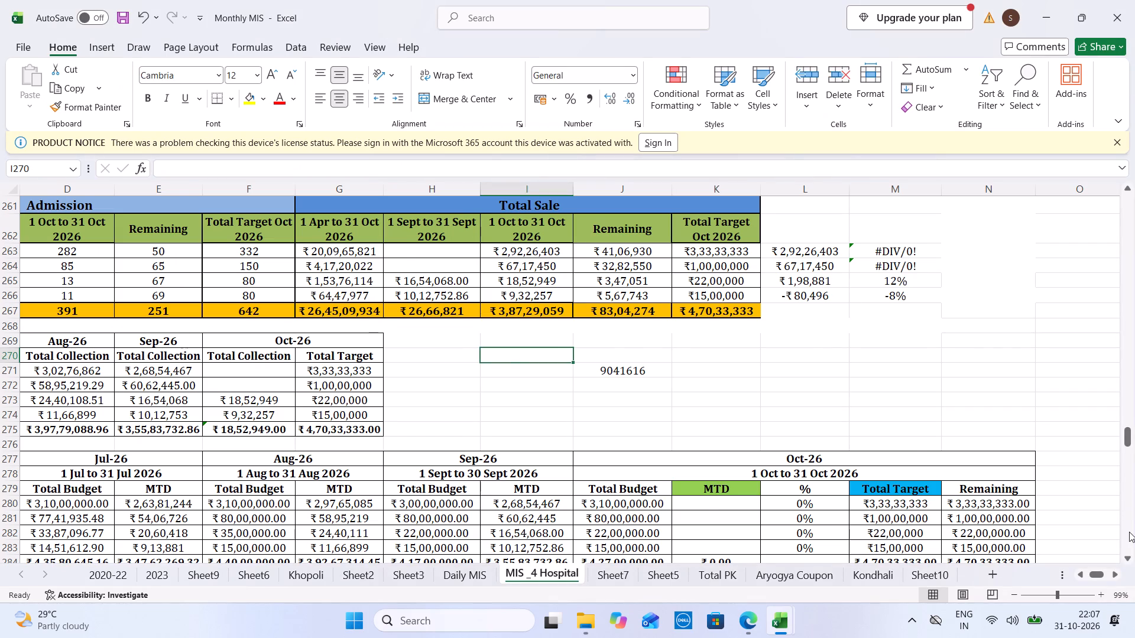
pyautogui.doubleClick(1129, 532)
pyautogui.click(288, 209)
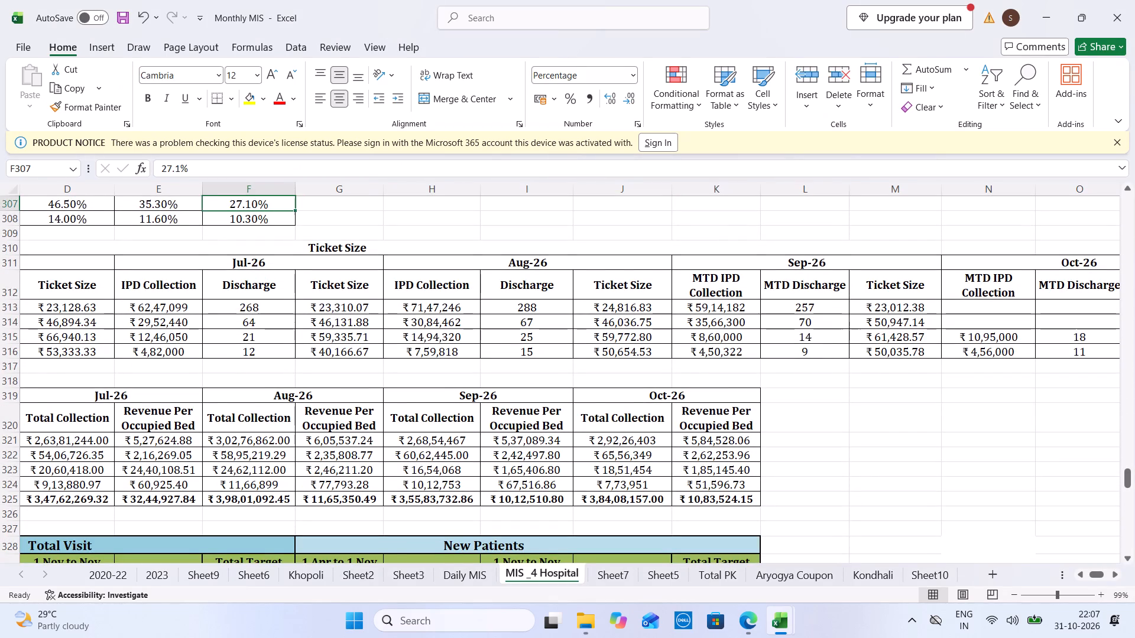
pyautogui.press('Up')
pyautogui.write('44.6')
pyautogui.press('Tab')
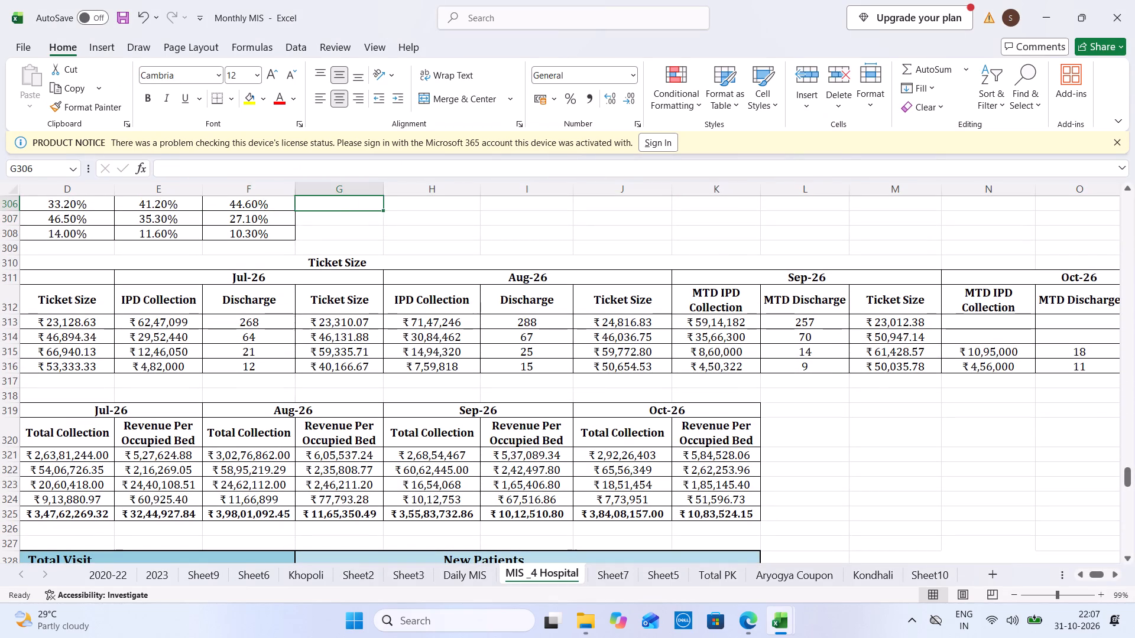
# Enter Kondhali's Oct-26 MTD IPD Collection 4081131 and MTD Discharge 82 in the Ticket Size table, checking the Oct 2026 totals.
pyautogui.press('Down')
pyautogui.press('Right')
pyautogui.press('Right')
pyautogui.press('Right')
pyautogui.press('Right')
pyautogui.press('Right')
pyautogui.press('Right')
pyautogui.press('Right')
pyautogui.press('Right')
pyautogui.press('Right')
pyautogui.press('Right')
pyautogui.press('Right')
pyautogui.press('Right')
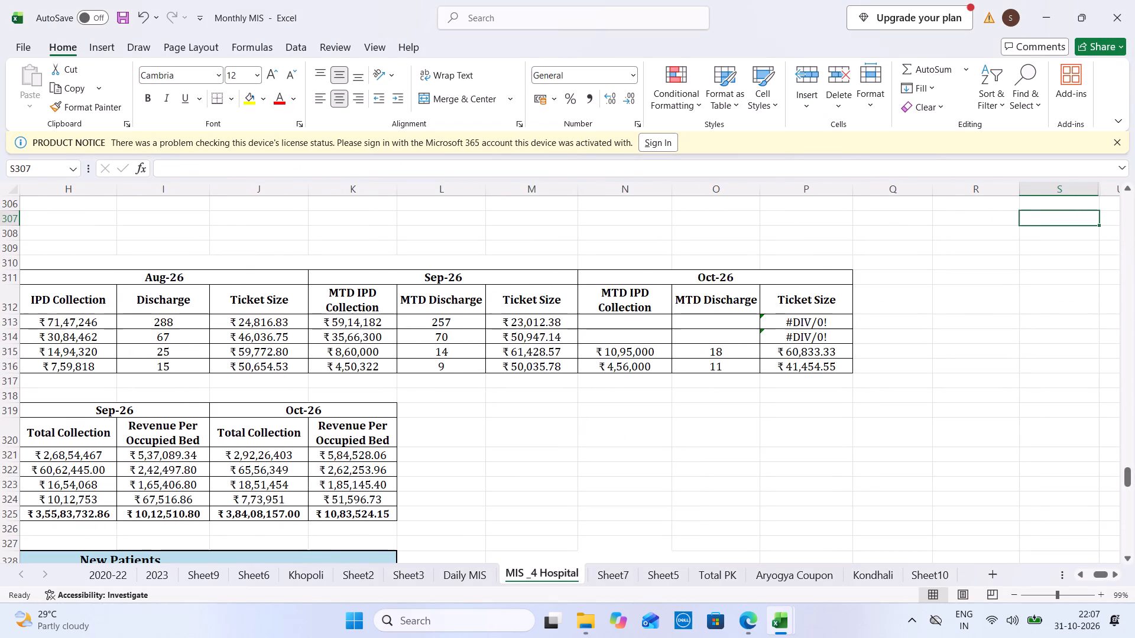
pyautogui.click(646, 334)
pyautogui.hotkey('ctrl', 'Tab')
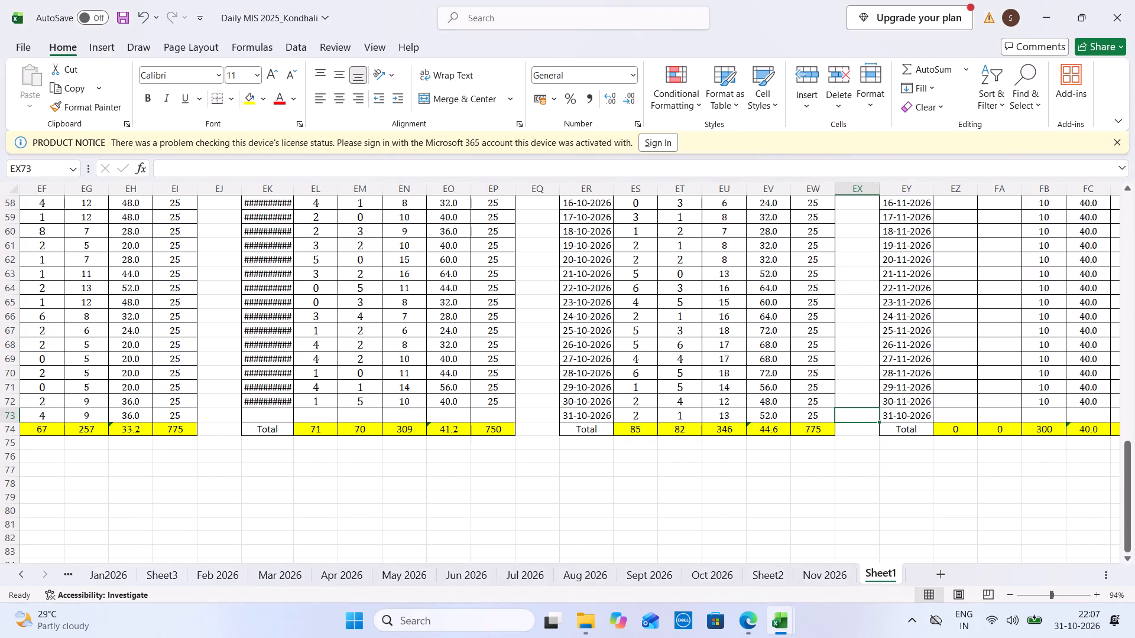
pyautogui.click(816, 571)
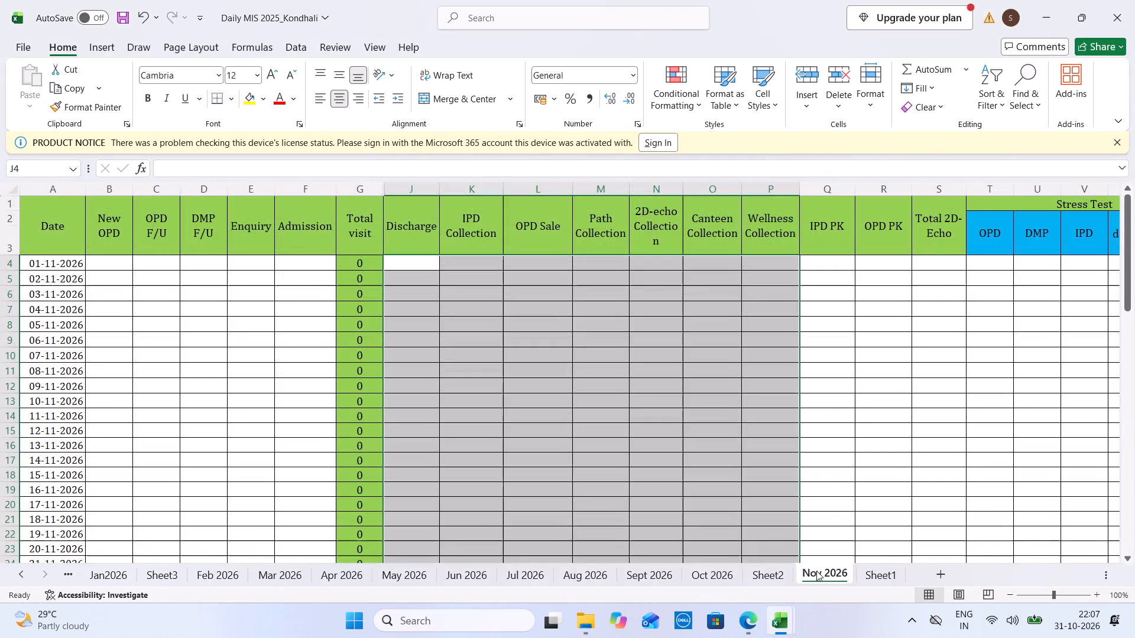
pyautogui.click(702, 584)
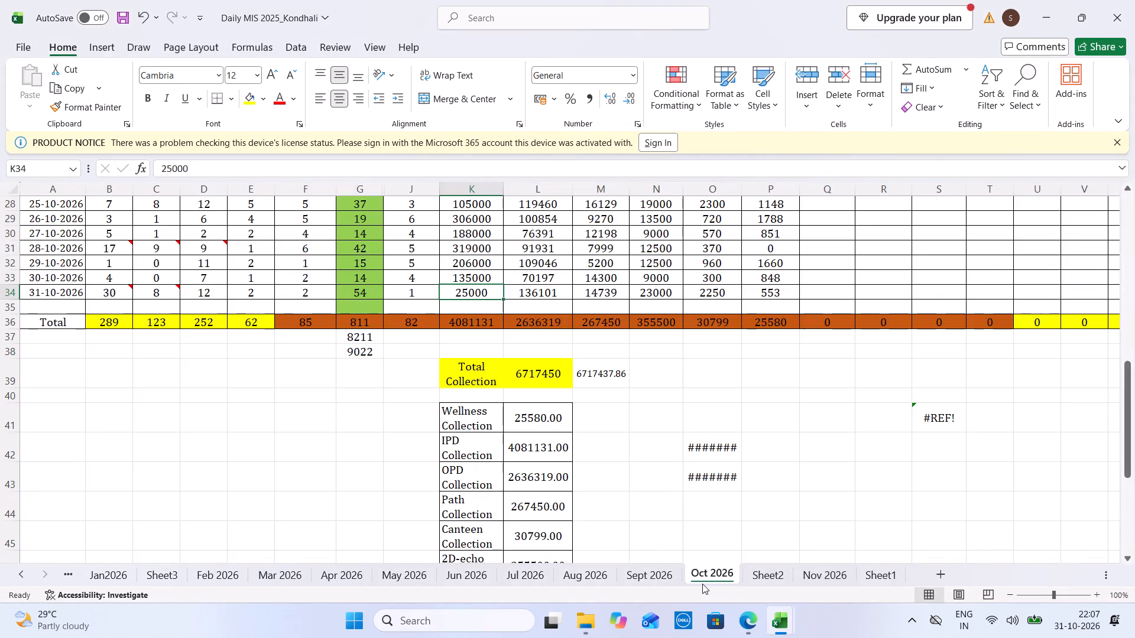
pyautogui.hotkey('ctrl', 'Tab')
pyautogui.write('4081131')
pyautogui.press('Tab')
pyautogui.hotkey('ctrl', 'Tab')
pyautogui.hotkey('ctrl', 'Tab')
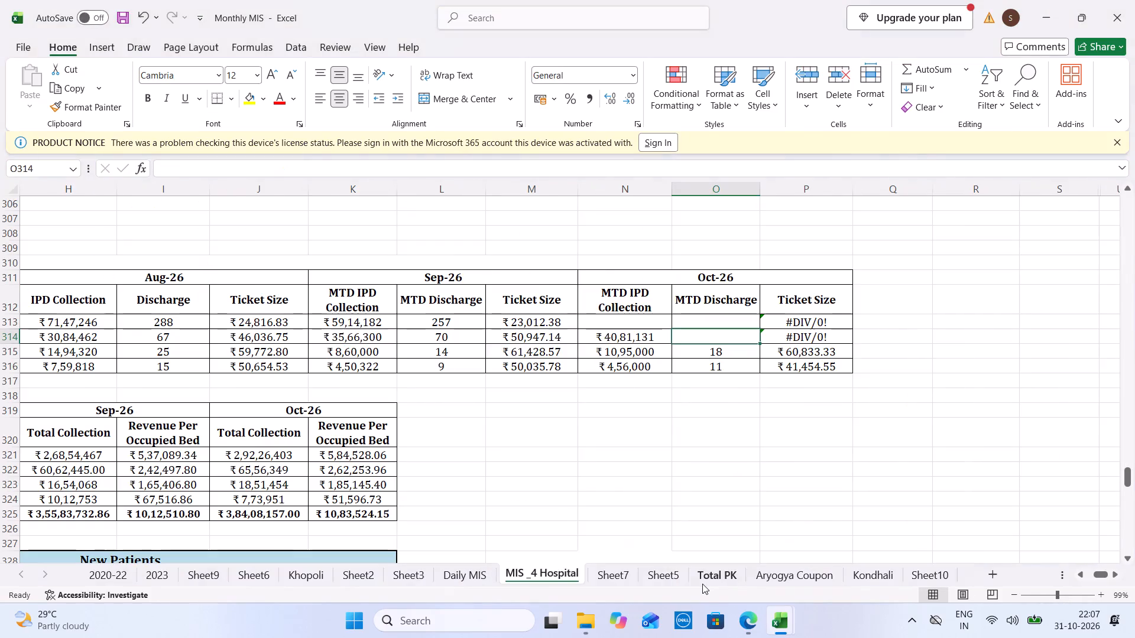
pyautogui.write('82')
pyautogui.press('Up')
# Enter Kondhali's Oct-26 MTD Total Admission 85 and MTD Total New OPD 289, taken from the Oct 2026 totals.
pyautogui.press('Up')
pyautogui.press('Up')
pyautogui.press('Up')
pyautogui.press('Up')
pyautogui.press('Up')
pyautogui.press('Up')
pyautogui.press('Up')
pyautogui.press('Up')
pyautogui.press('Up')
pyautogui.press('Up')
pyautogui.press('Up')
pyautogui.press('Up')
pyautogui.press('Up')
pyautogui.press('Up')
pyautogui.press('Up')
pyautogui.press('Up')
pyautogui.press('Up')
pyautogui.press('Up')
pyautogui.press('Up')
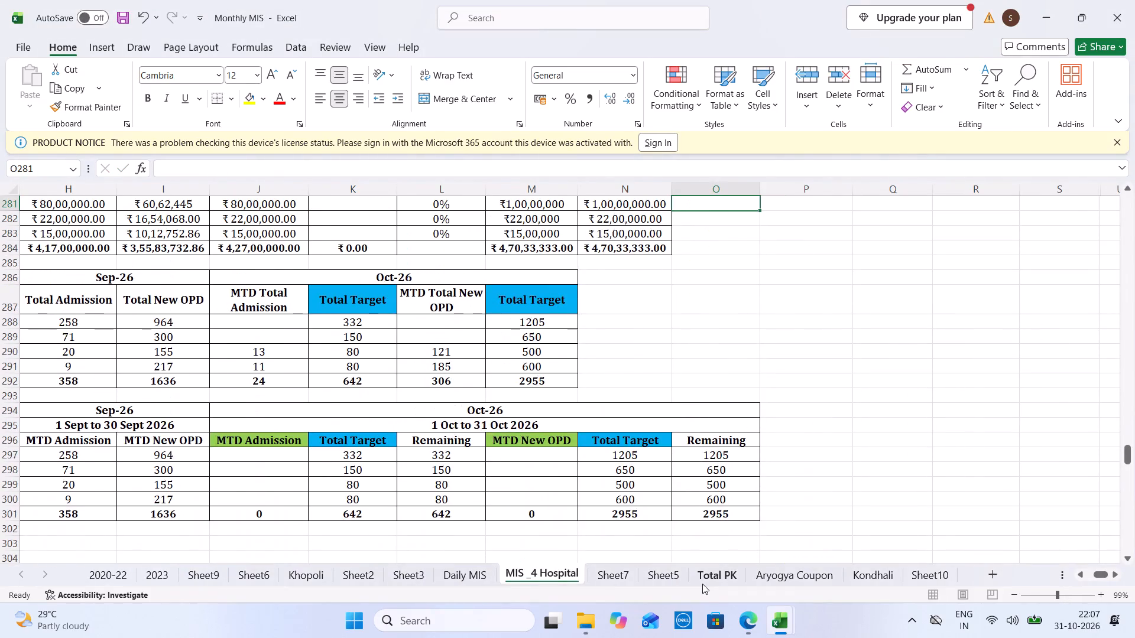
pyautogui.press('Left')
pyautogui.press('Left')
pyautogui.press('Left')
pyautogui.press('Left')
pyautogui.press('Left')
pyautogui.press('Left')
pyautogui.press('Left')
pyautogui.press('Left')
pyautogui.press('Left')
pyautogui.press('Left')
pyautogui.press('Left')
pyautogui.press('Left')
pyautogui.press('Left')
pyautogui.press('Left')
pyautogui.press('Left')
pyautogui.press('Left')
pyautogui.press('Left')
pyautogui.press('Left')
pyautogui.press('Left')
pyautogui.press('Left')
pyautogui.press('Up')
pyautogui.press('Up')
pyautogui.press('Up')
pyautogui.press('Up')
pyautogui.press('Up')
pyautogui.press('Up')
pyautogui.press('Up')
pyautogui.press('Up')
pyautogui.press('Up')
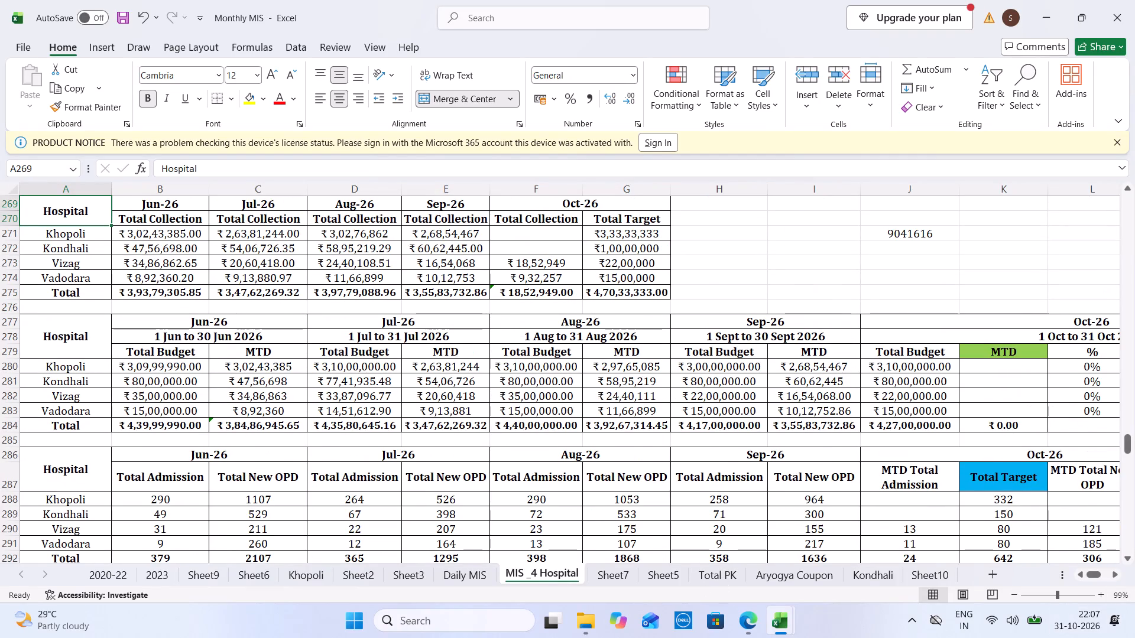
pyautogui.click(908, 507)
pyautogui.hotkey('ctrl', 'Tab')
pyautogui.hotkey('ctrl', 'Tab')
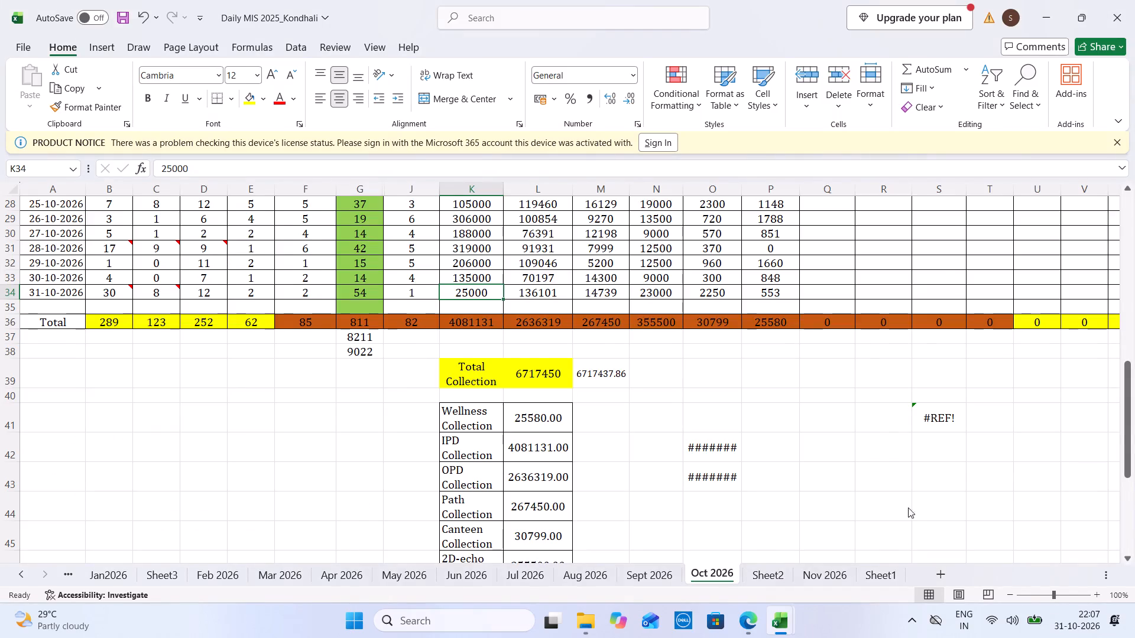
pyautogui.write('85')
pyautogui.press('Tab')
pyautogui.press('Tab')
pyautogui.write('289')
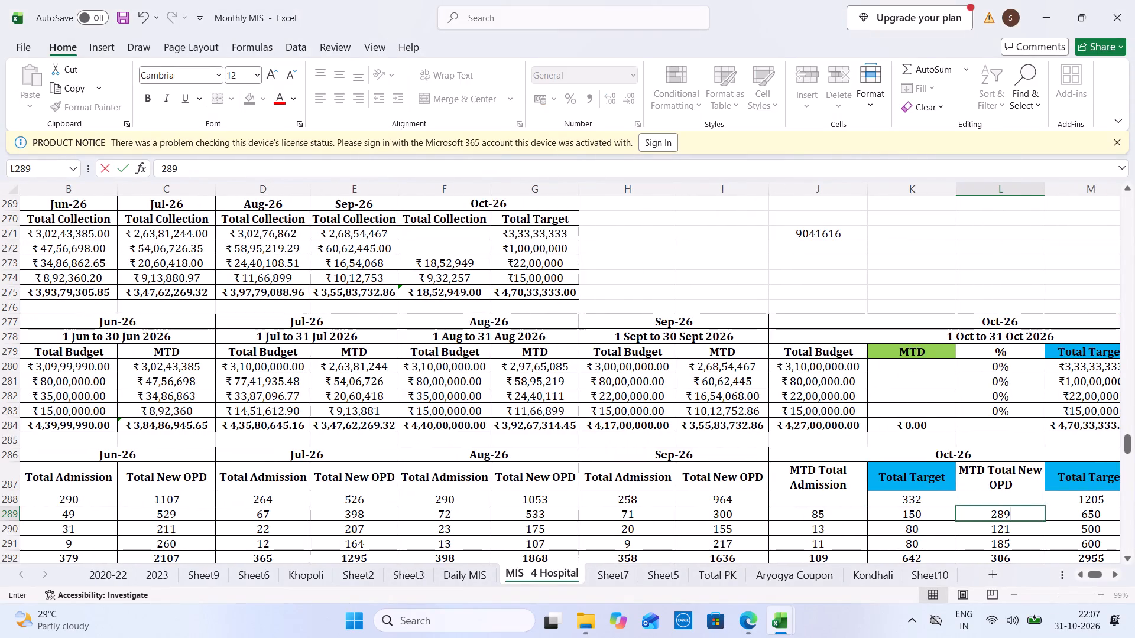
pyautogui.press('Up')
# Enter 6717450 as Kondhali's Oct-26 Total Collection in the hospital collection table and save the Monthly MIS workbook.
pyautogui.press('Up')
pyautogui.press('Up')
pyautogui.press('Up')
pyautogui.press('Up')
pyautogui.press('Up')
pyautogui.press('Up')
pyautogui.press('Up')
pyautogui.press('Up')
pyautogui.press('Up')
pyautogui.press('Up')
pyautogui.press('Up')
pyautogui.press('Up')
pyautogui.press('Up')
pyautogui.press('Up')
pyautogui.press('Up')
pyautogui.press('Up')
pyautogui.press('Up')
pyautogui.press('Up')
pyautogui.press('Up')
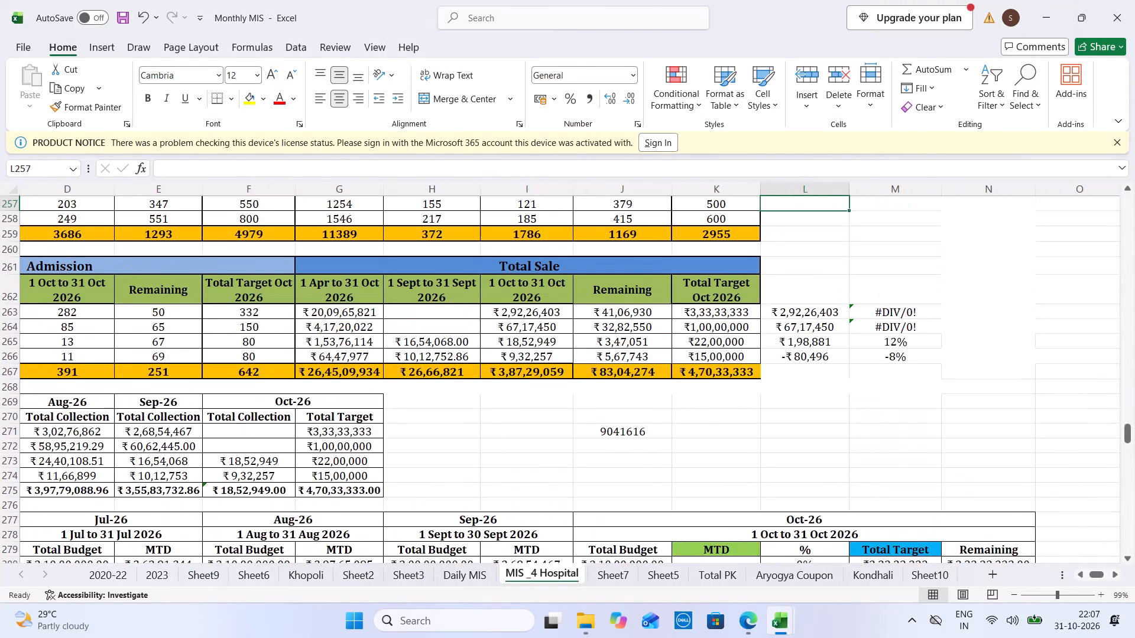
pyautogui.click(290, 451)
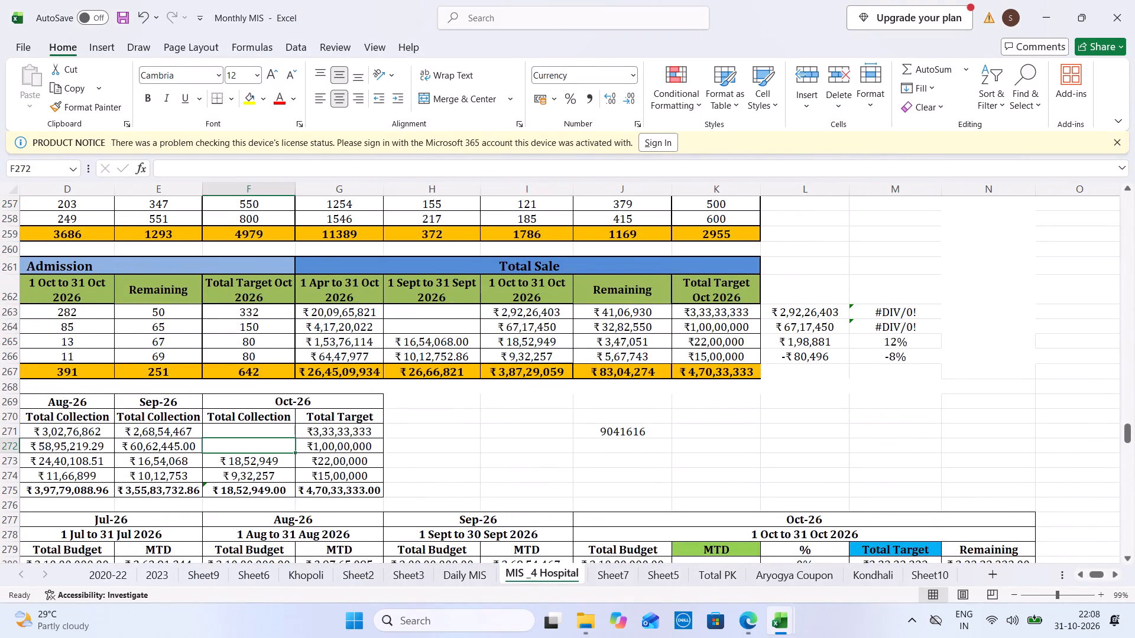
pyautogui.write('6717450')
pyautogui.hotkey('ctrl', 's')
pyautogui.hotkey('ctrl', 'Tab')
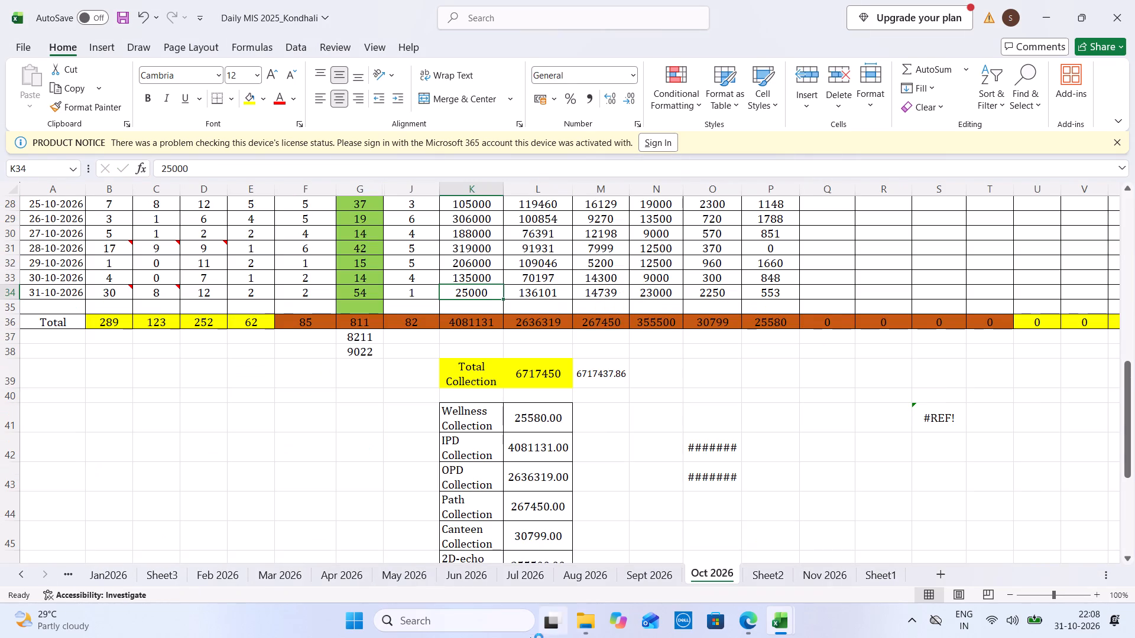
pyautogui.click(575, 626)
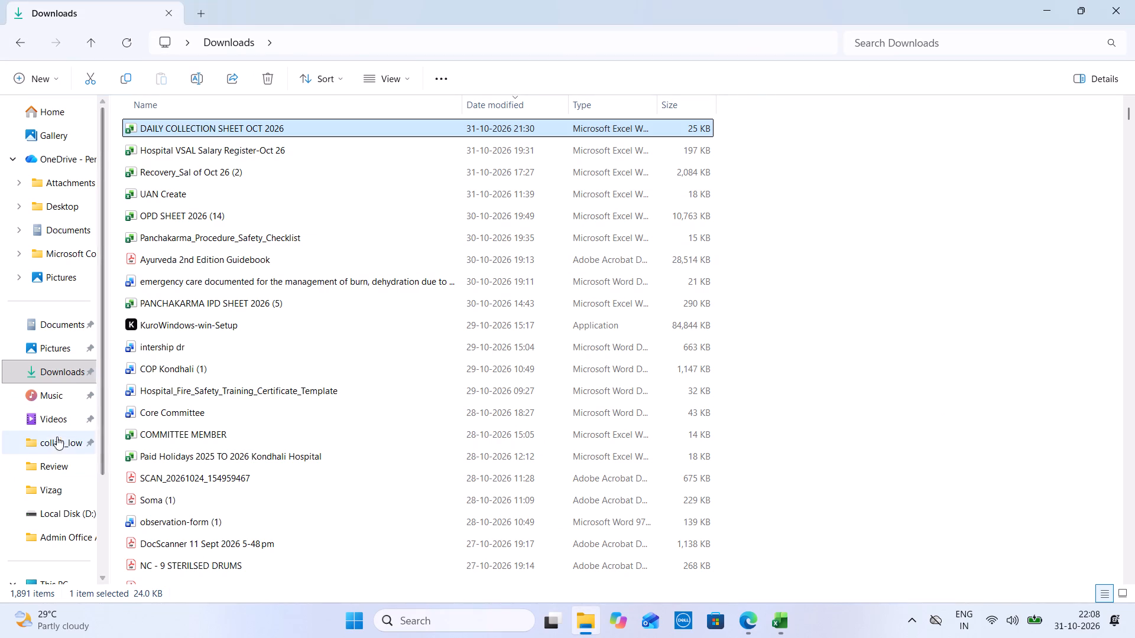
pyautogui.click(56, 460)
pyautogui.doubleClick(268, 518)
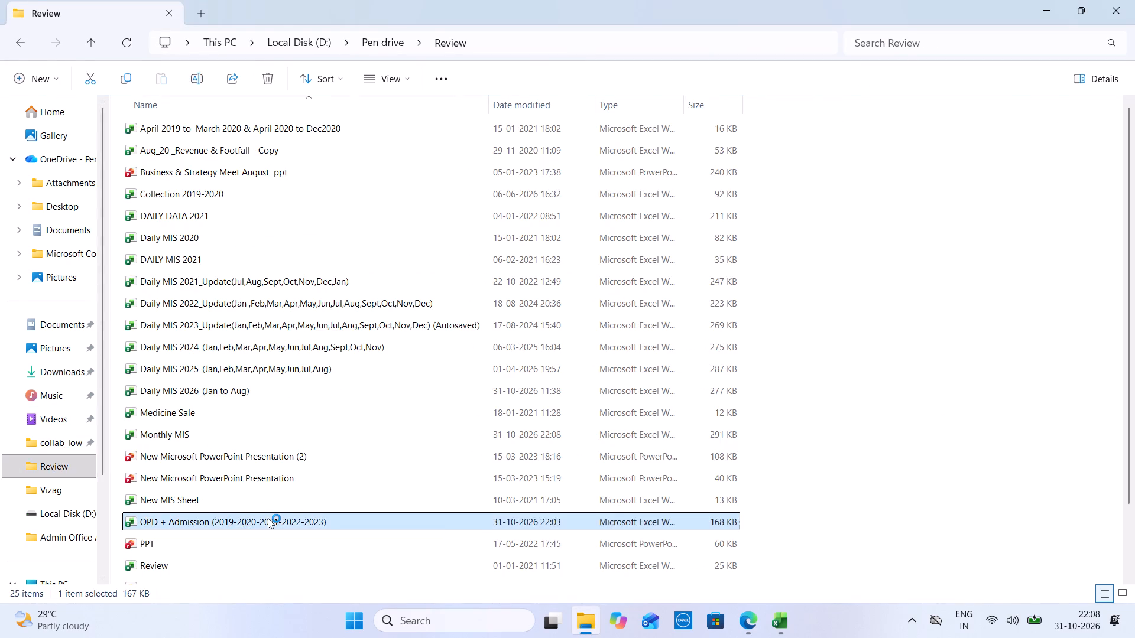
pyautogui.click(675, 219)
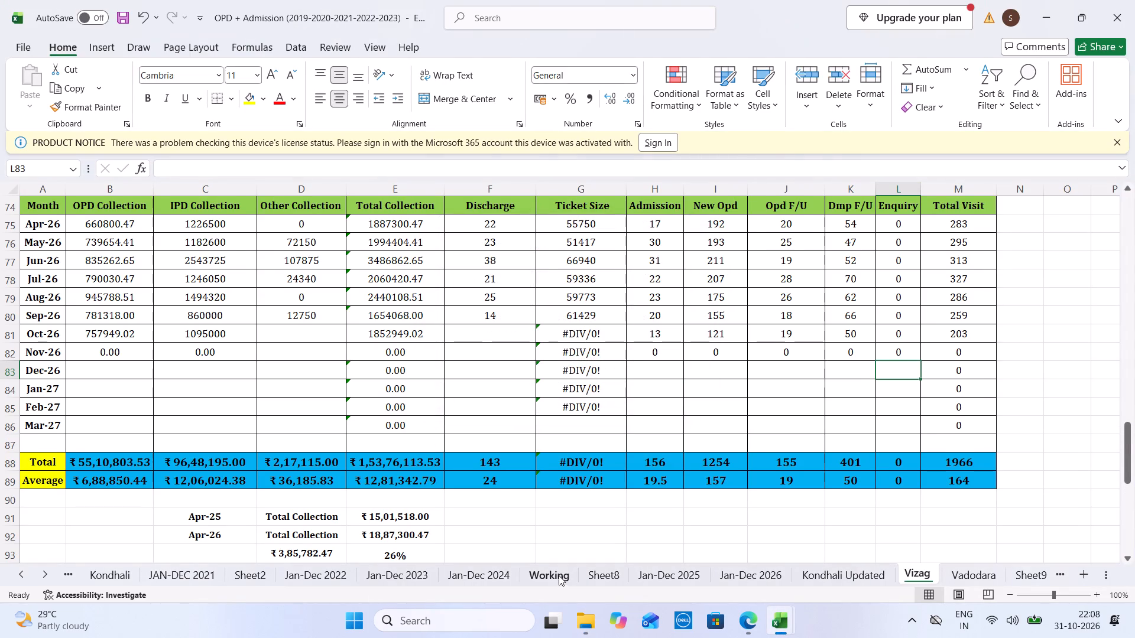
pyautogui.click(559, 578)
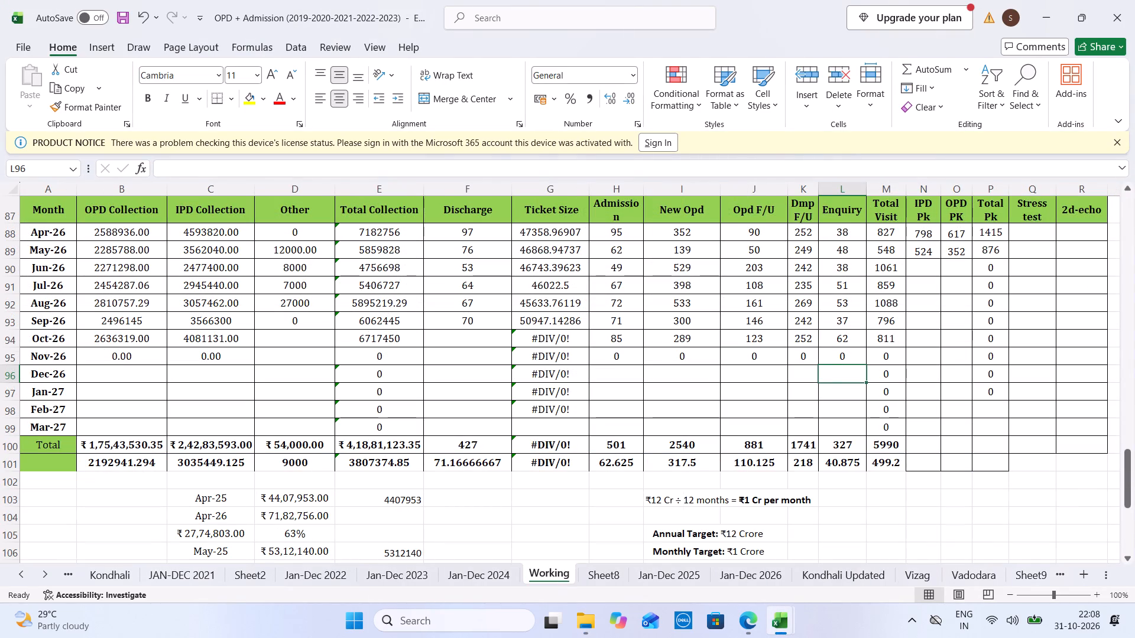
# Replace the linked Oct-26 figures on the Working sheet with OPD Collection 2636319 and IPD Collection 4081131, checking the daily MIS totals.
pyautogui.click(130, 339)
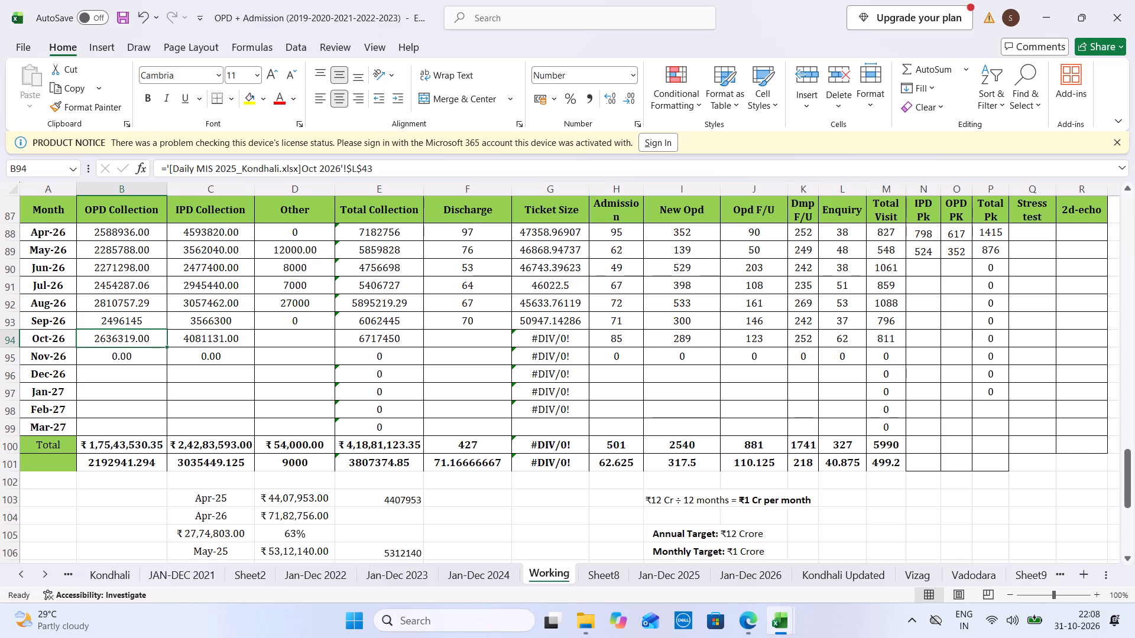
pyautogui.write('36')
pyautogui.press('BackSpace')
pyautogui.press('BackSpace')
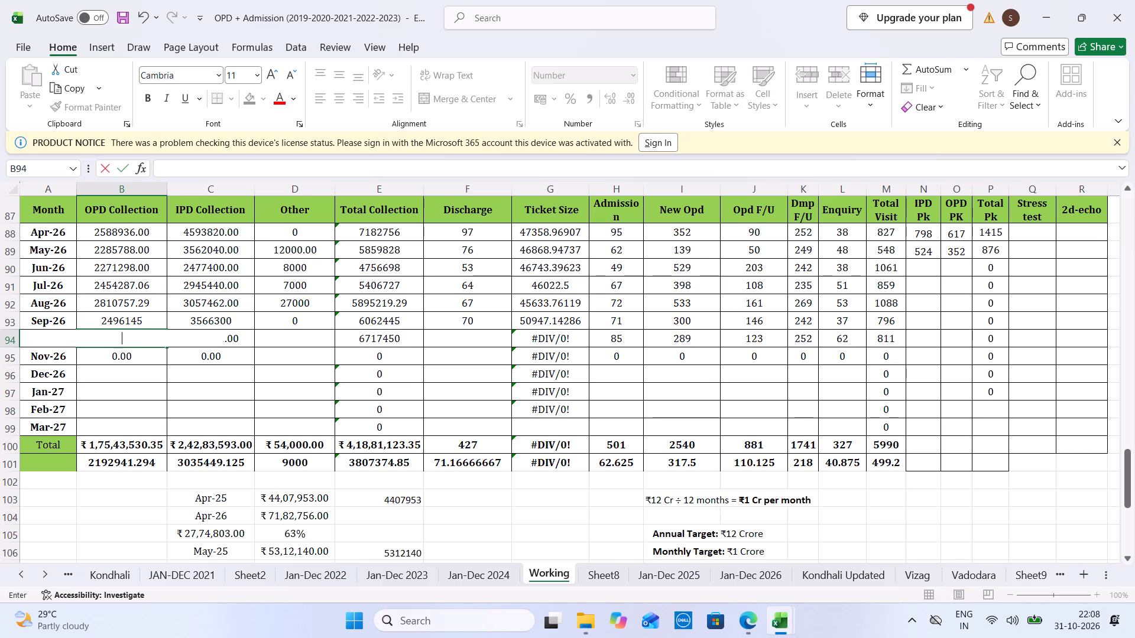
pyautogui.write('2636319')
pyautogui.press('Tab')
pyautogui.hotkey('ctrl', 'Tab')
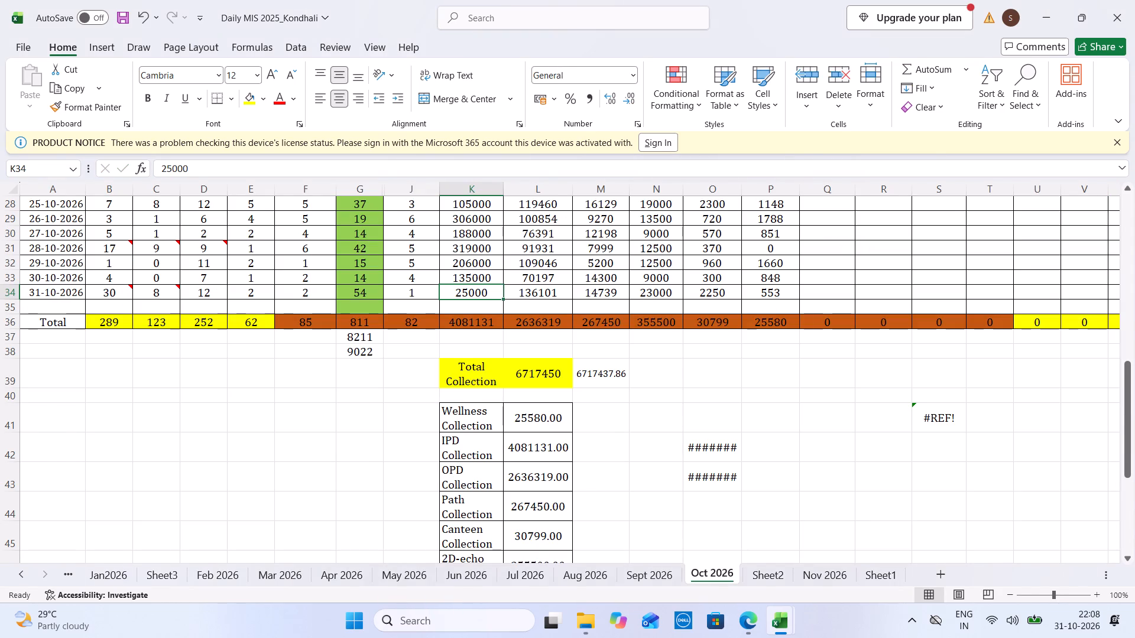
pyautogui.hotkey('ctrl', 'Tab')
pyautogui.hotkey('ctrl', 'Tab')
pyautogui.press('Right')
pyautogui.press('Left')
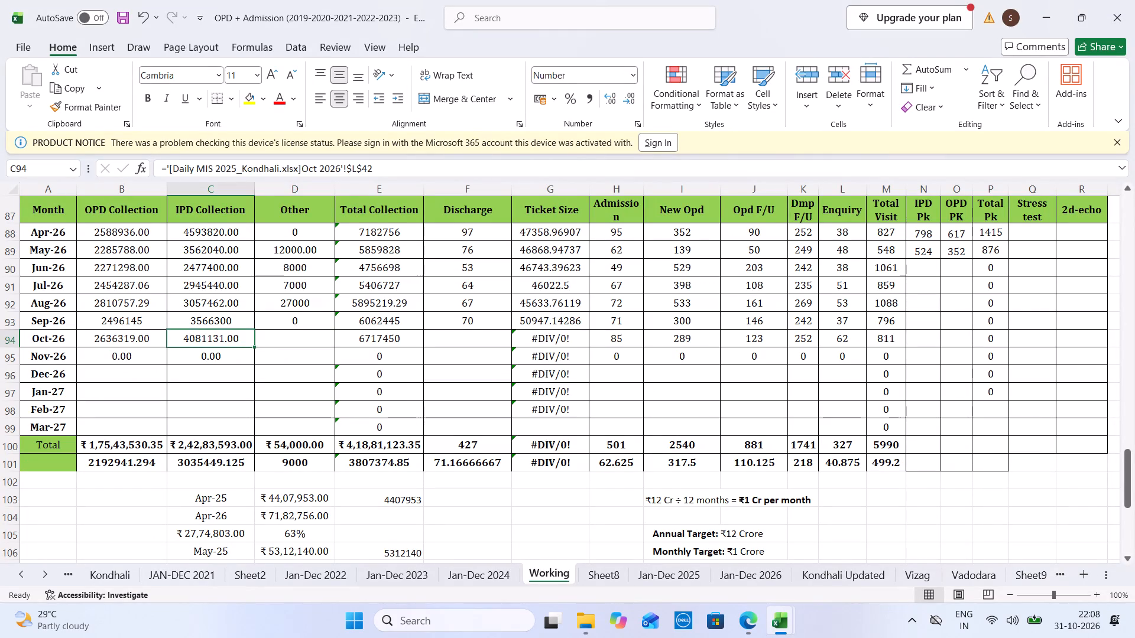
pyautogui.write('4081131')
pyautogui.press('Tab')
# Enter Kondhali's Oct-26 Admission 85, New Opd 289, Opd F/U 123, Dmp F/U 252 and Enquiry 62 as fixed values.
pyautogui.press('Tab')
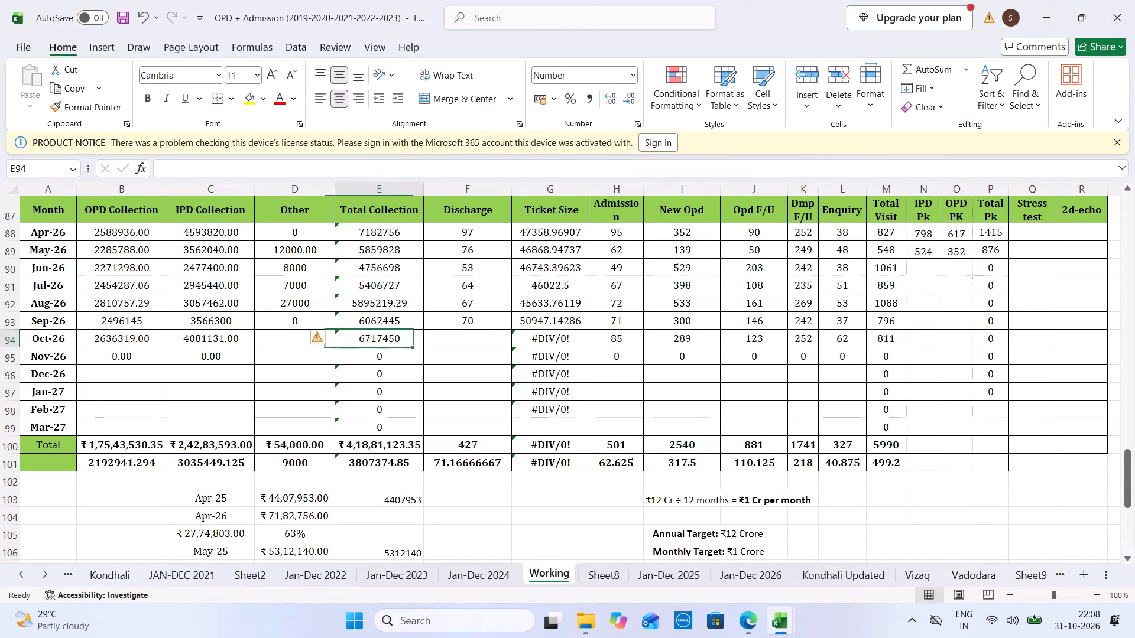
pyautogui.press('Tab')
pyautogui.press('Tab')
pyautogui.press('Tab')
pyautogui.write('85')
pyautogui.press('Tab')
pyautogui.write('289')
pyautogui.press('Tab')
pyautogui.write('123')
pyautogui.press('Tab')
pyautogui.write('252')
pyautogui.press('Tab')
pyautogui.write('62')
# Enter 82 as the Oct-26 Discharge on the Working sheet, checking the other workbooks, and save.
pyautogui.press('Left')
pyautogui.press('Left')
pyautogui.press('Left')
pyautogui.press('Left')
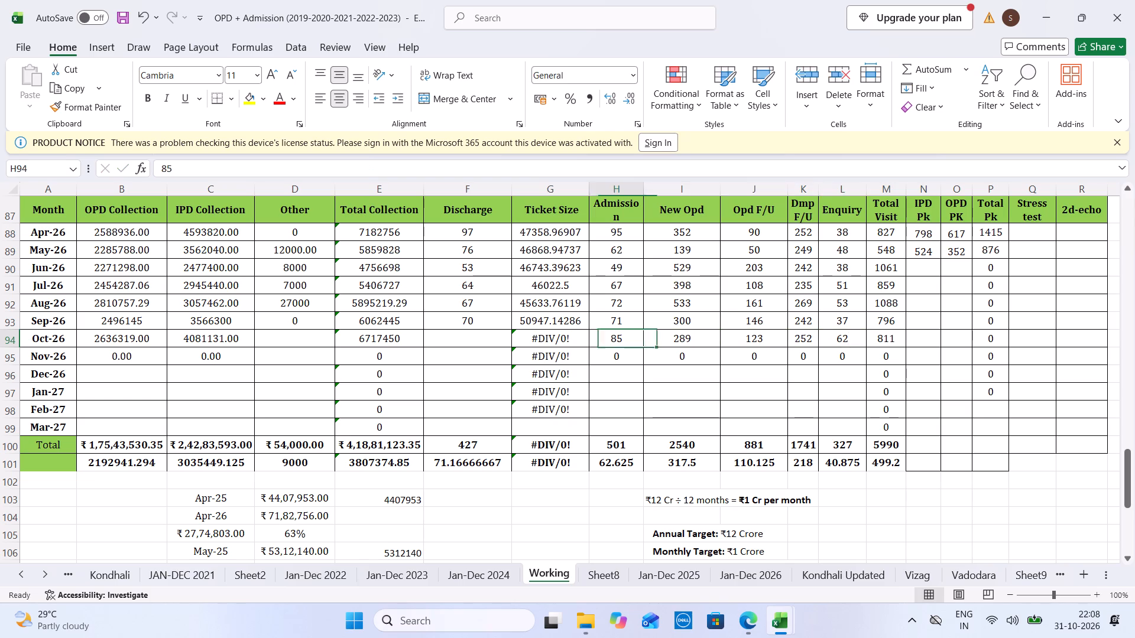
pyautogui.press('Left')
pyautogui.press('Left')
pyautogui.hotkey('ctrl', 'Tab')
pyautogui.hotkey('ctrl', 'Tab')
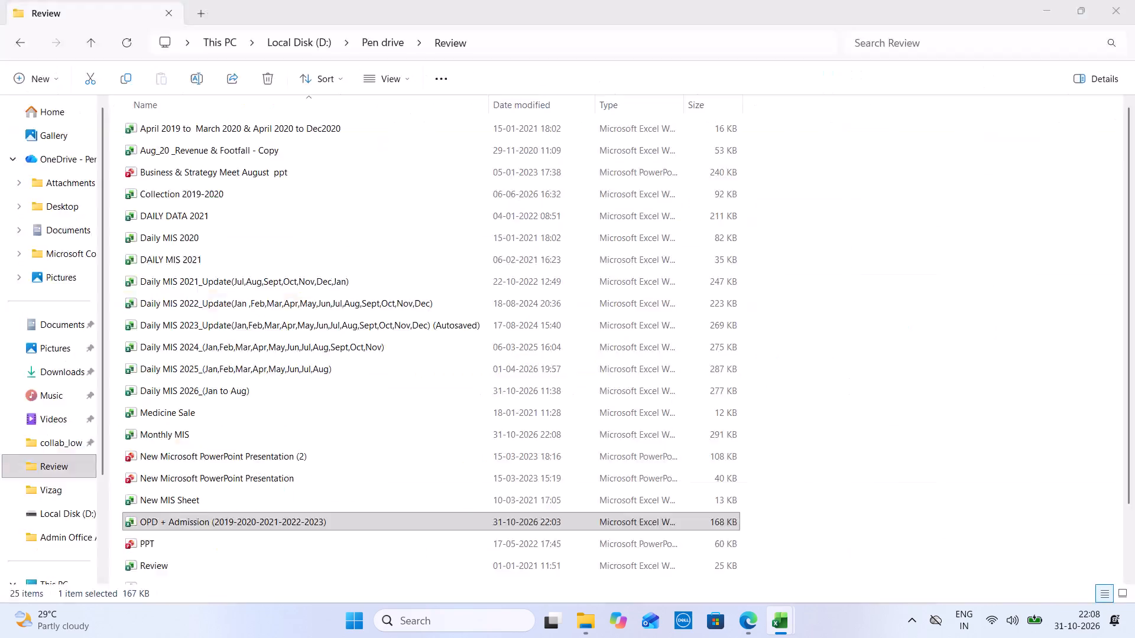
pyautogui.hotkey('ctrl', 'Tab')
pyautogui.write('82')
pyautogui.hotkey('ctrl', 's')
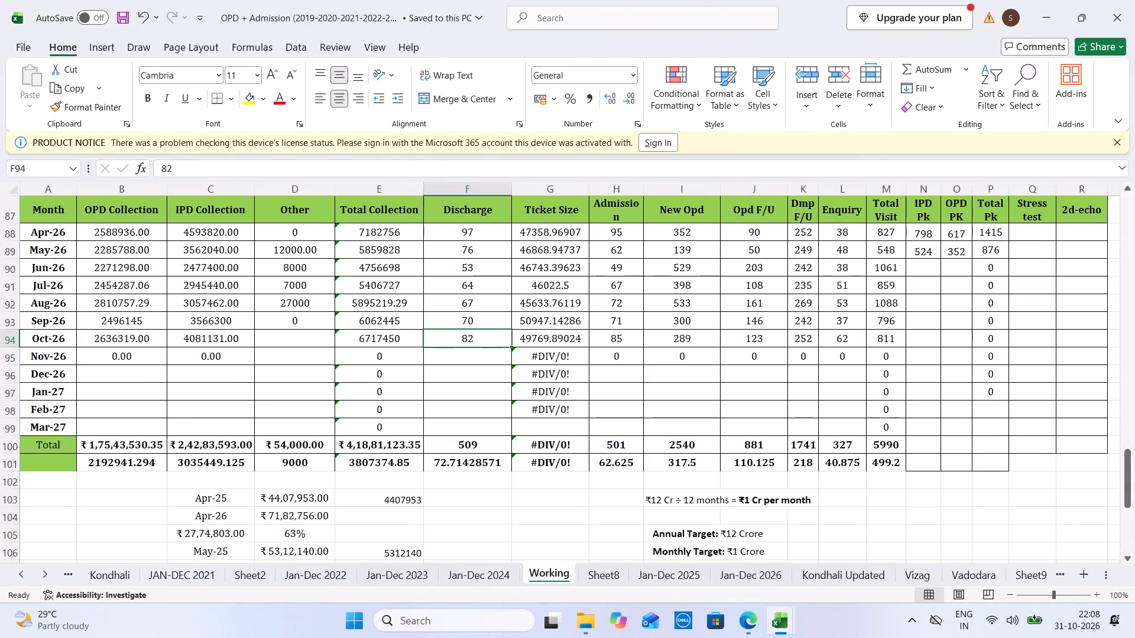
# On the Vizag sheet, replace the linked Oct-26 figures with OPD Collection 757949.03 and IPD Collection 1095000.
pyautogui.click(916, 571)
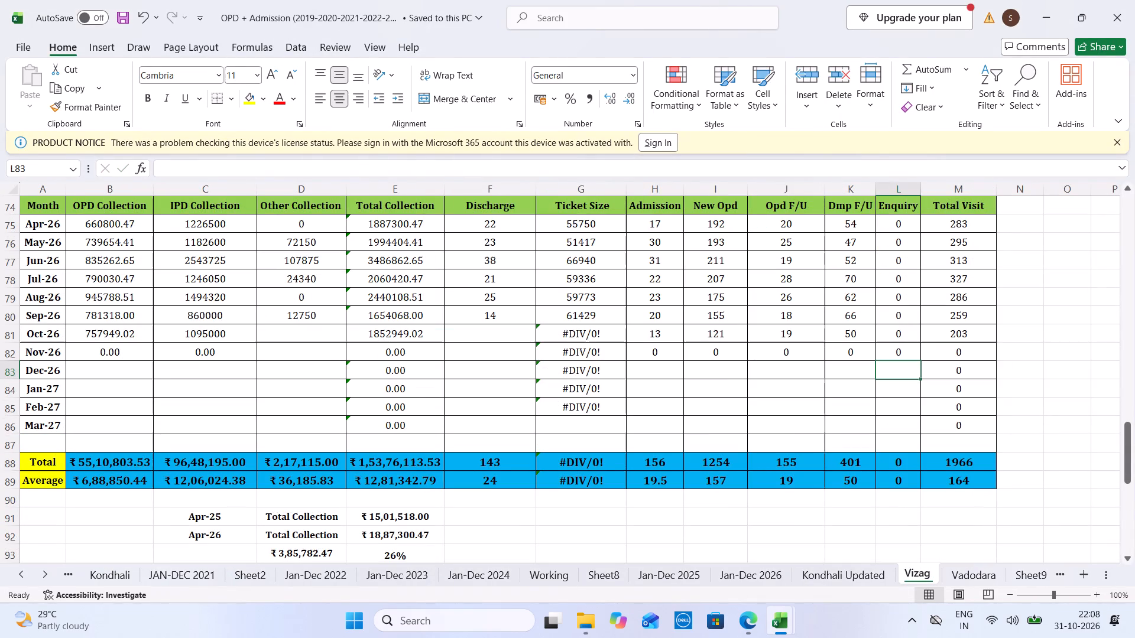
pyautogui.click(124, 334)
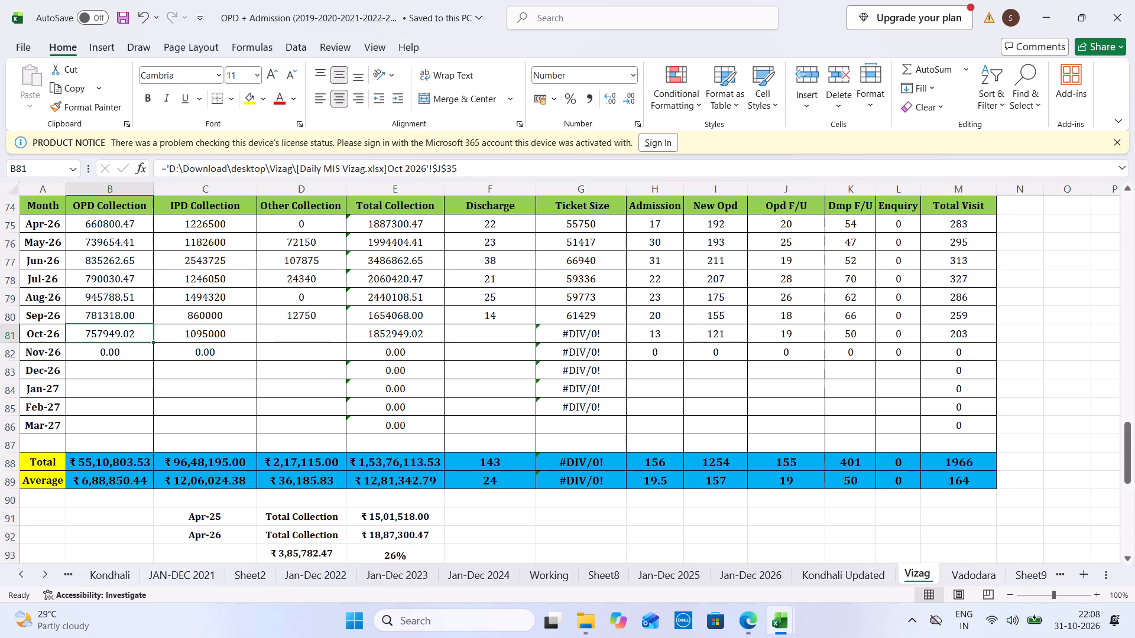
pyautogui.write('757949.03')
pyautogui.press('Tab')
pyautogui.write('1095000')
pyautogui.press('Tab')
# Enter Vizag's Oct-26 Admission 13, New Opd 121, Opd F/U 19, Dmp F/U 50 and Enquiry 0, and save the workbook.
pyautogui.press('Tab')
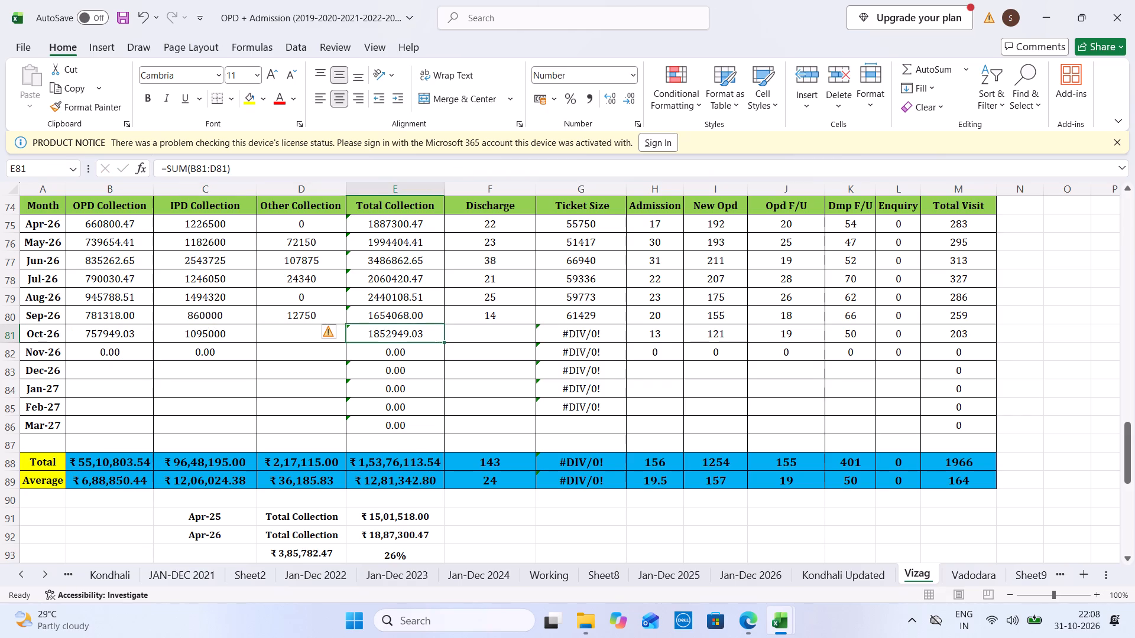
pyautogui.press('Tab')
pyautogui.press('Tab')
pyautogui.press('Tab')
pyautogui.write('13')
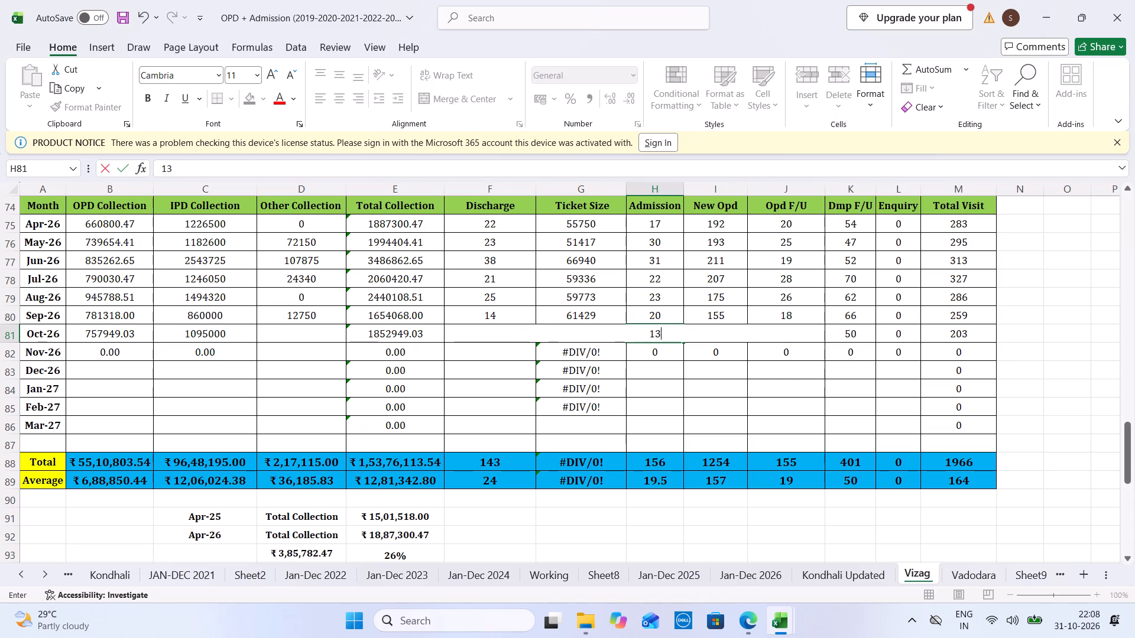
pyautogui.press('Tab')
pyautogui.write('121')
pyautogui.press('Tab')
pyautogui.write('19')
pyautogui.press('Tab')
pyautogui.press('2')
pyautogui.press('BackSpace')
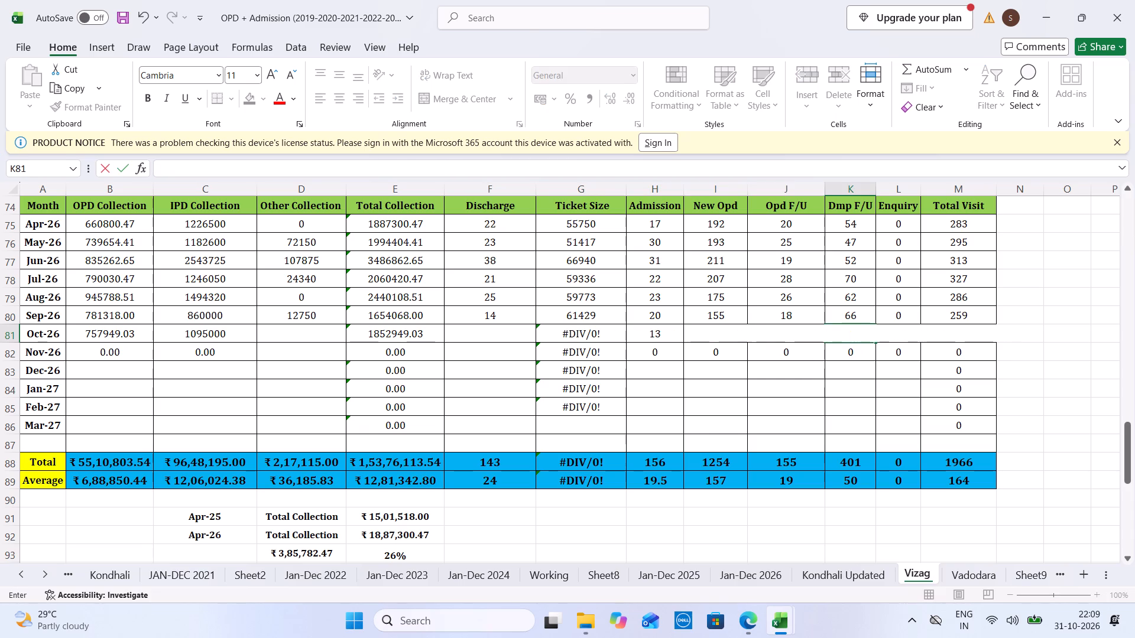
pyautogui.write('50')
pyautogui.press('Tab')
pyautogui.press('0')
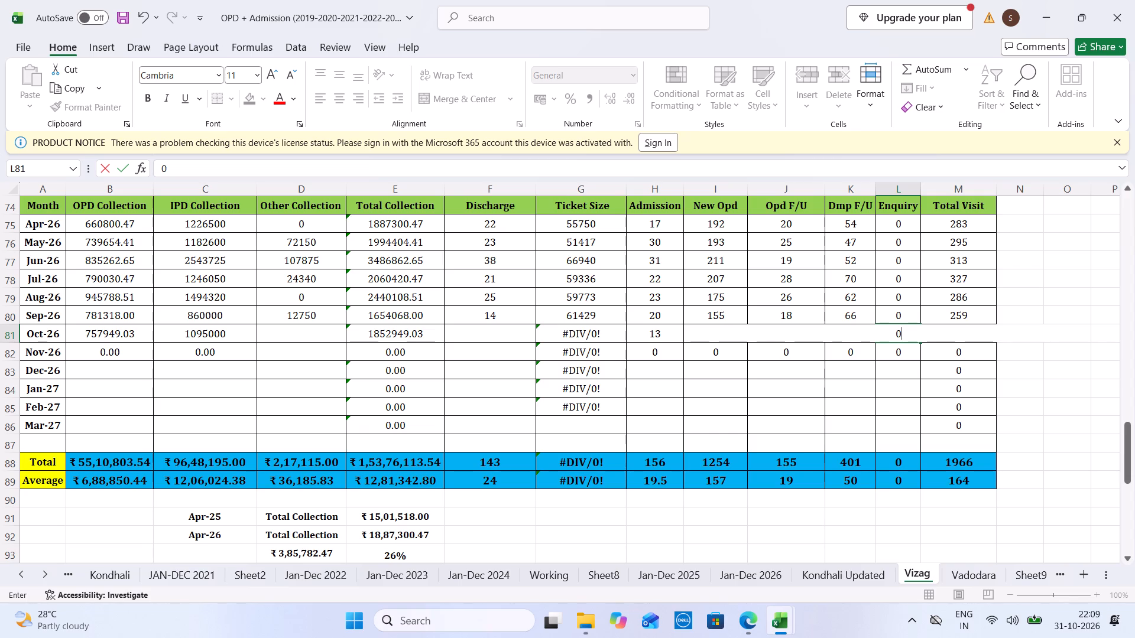
pyautogui.click(404, 298)
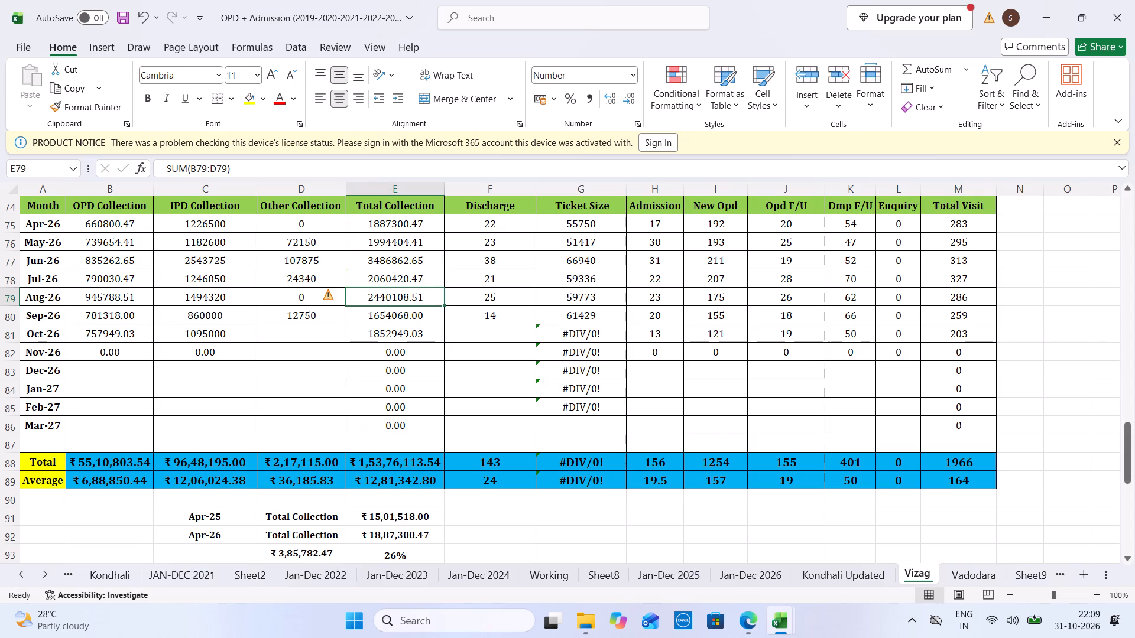
pyautogui.hotkey('ctrl', 's')
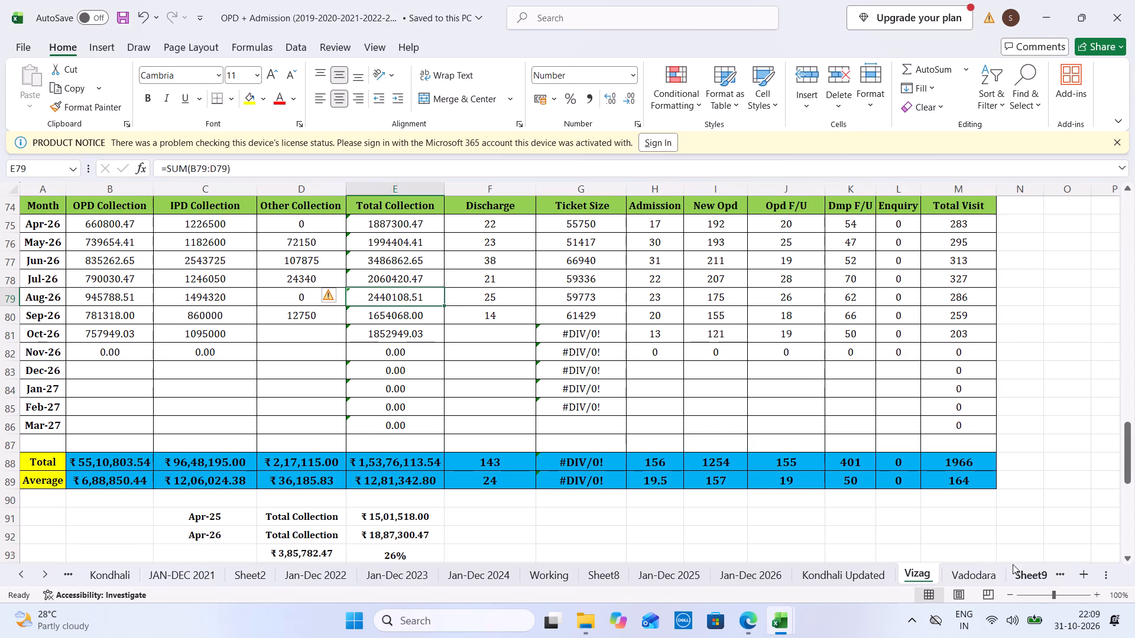
# Check the Oct-26 collection, discharge and visit entries on the Vadodara sheet and save the workbook.
pyautogui.click(989, 569)
pyautogui.click(225, 356)
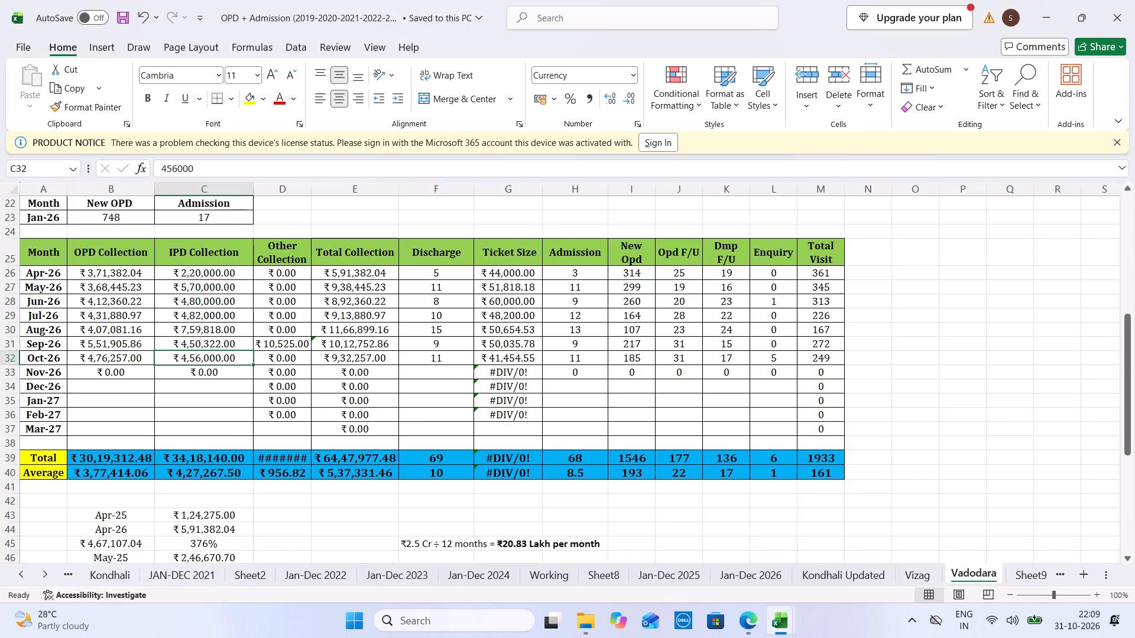
pyautogui.press('Right')
pyautogui.press('Right')
pyautogui.press('Right')
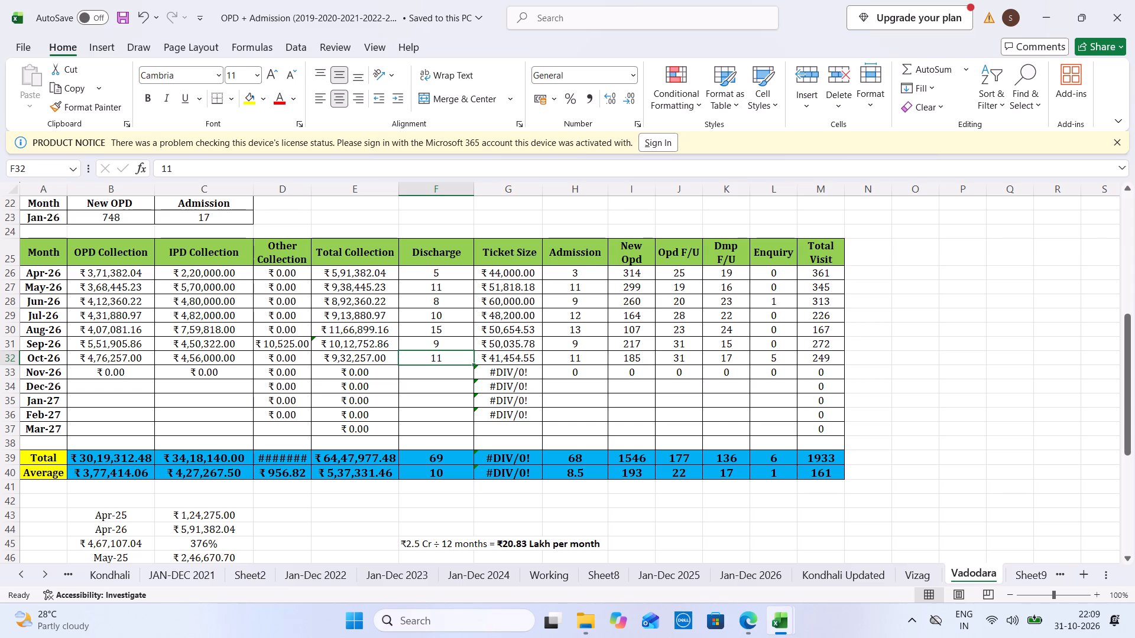
pyautogui.click(748, 356)
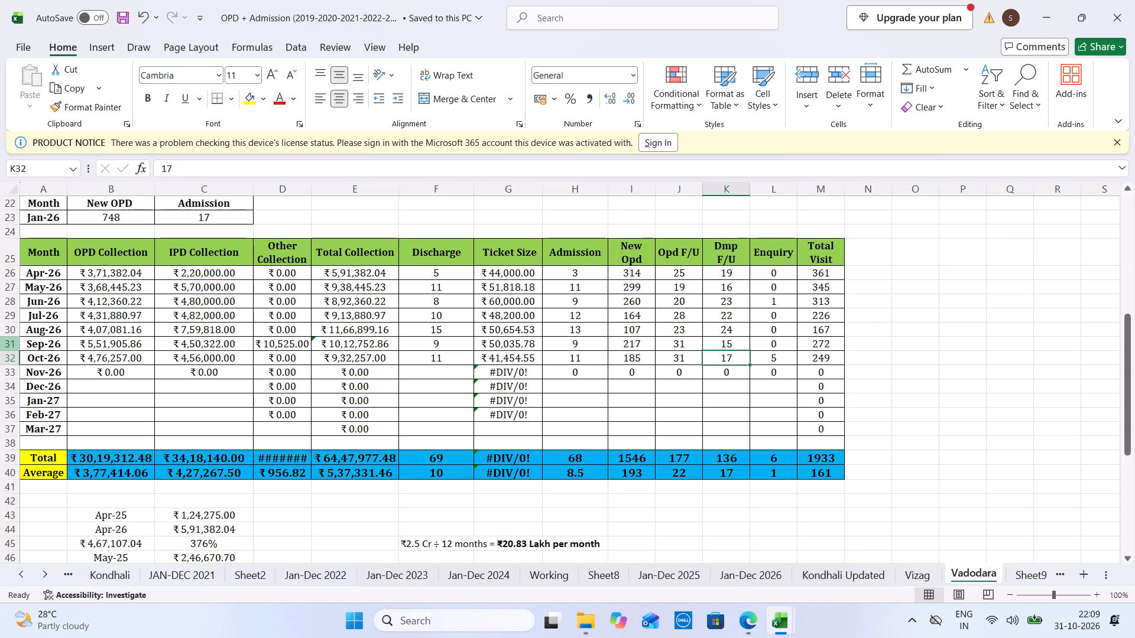
pyautogui.click(0, 343)
pyautogui.hotkey('ctrl', 's')
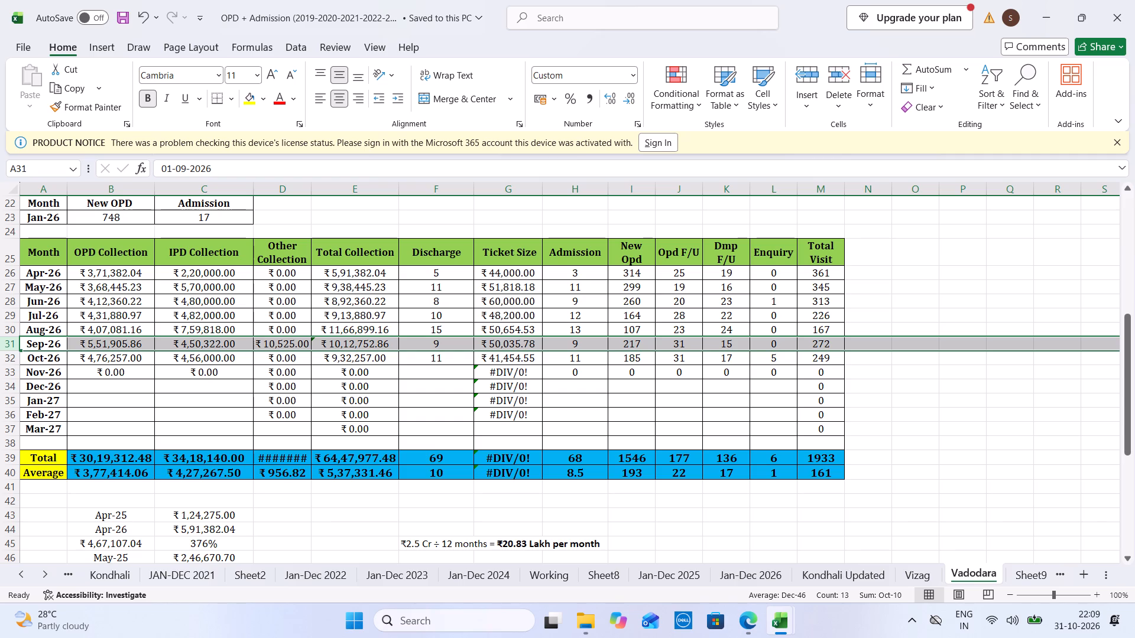
# Return to the Working sheet.
pyautogui.click(560, 568)
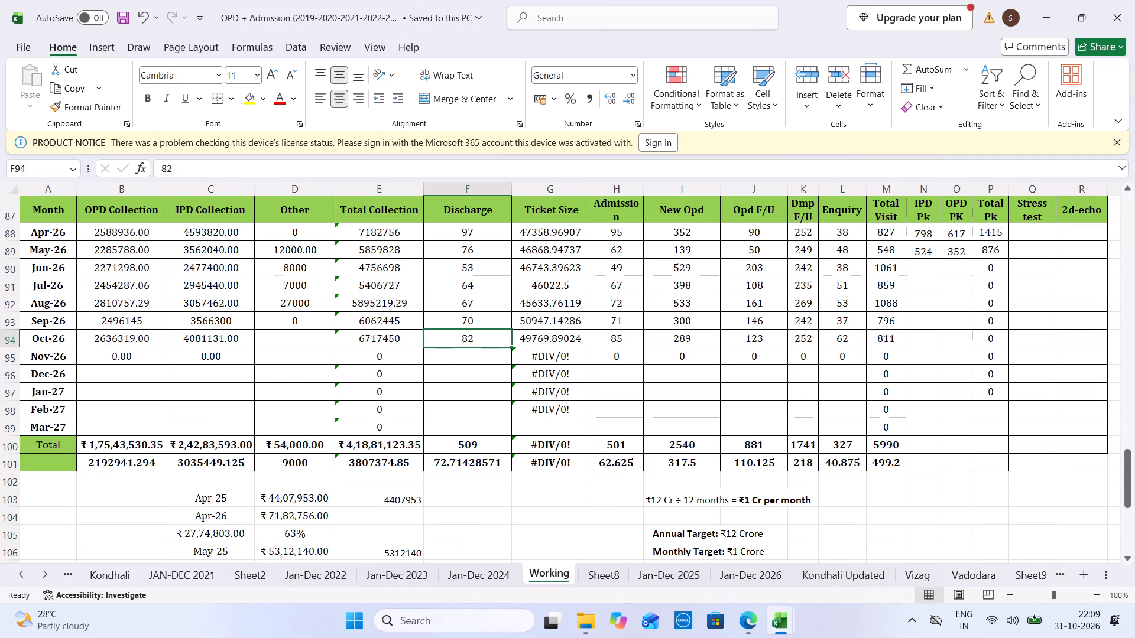
# Review the Oct-26 Ticket Size and the Nov-26 row on the Working sheet, and save the workbook.
pyautogui.click(343, 353)
pyautogui.hotkey('ctrl', 's')
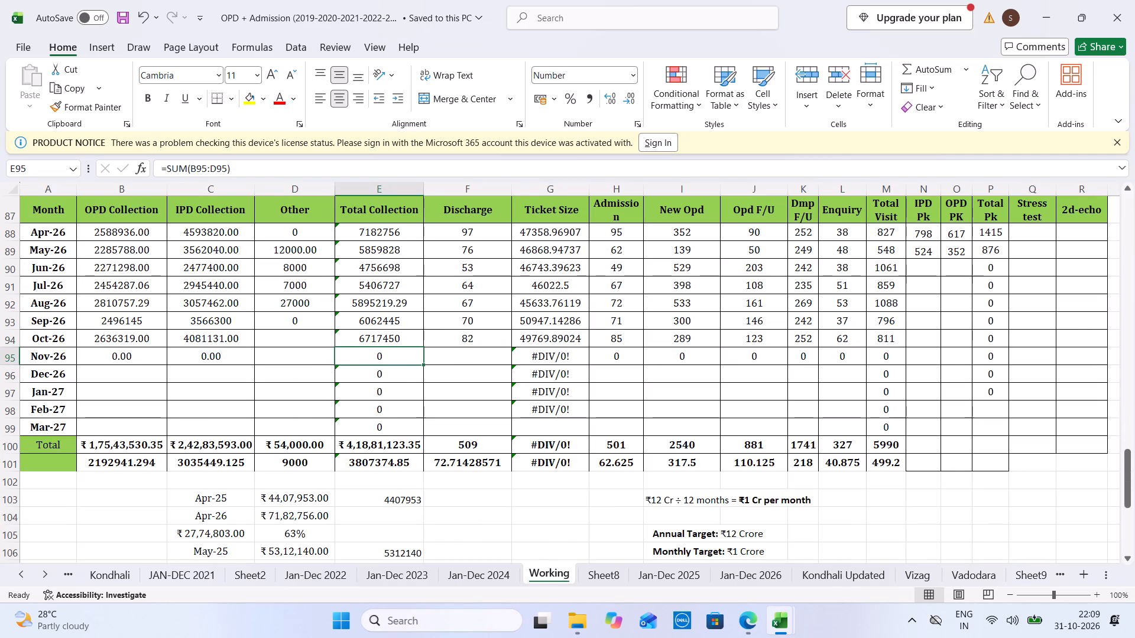
pyautogui.click(572, 382)
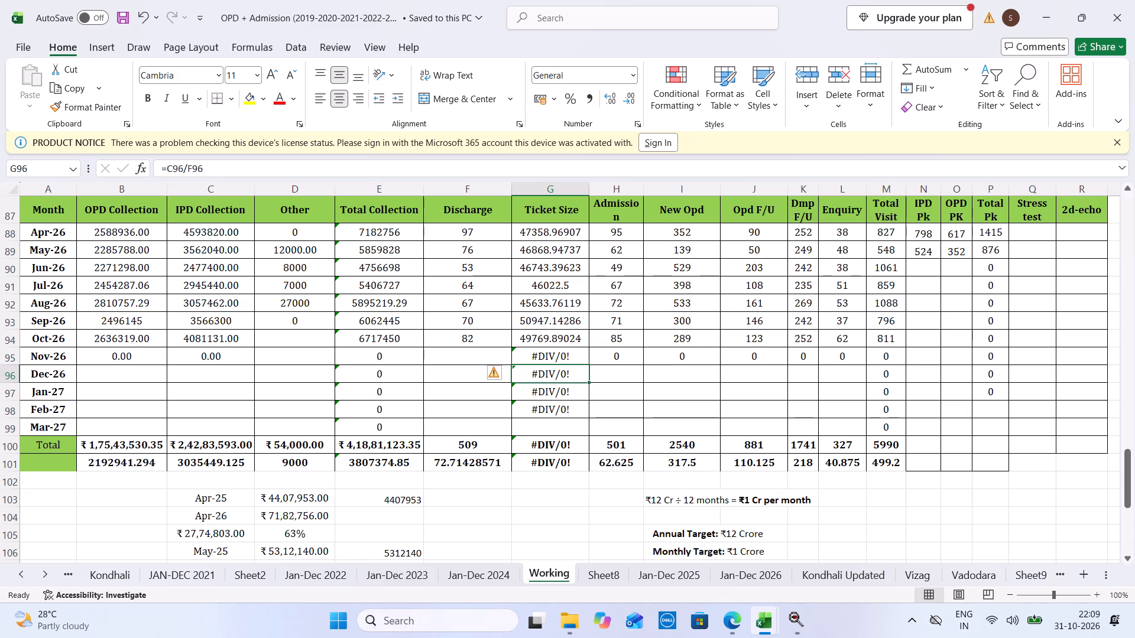
pyautogui.press('Up')
pyautogui.press('Up')
pyautogui.hotkey('ctrl', 's')
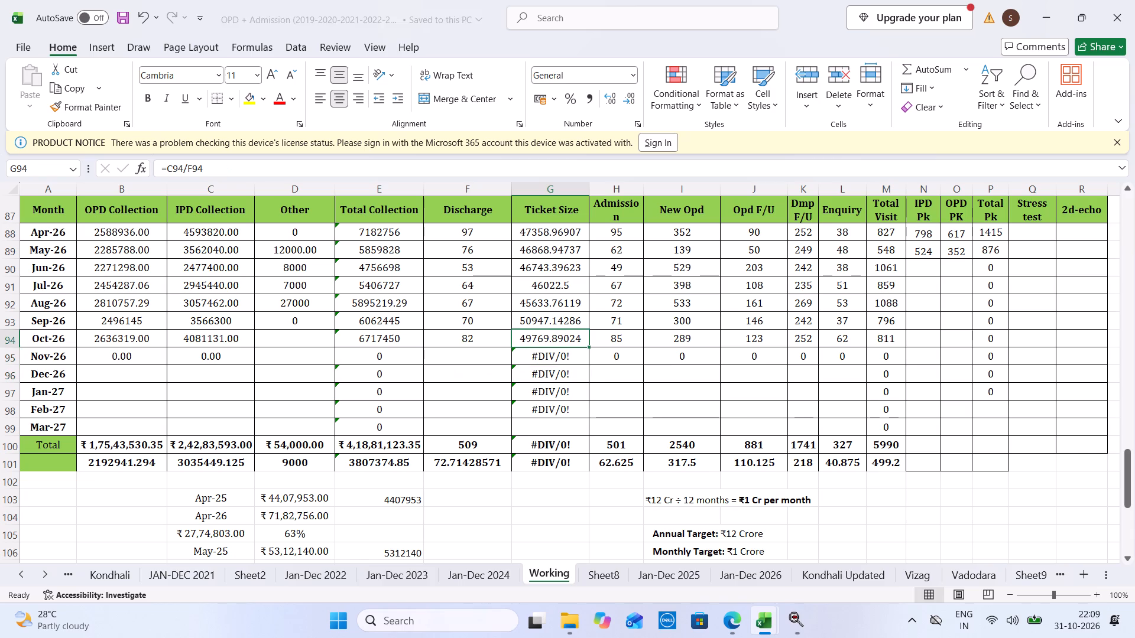
pyautogui.click(8, 356)
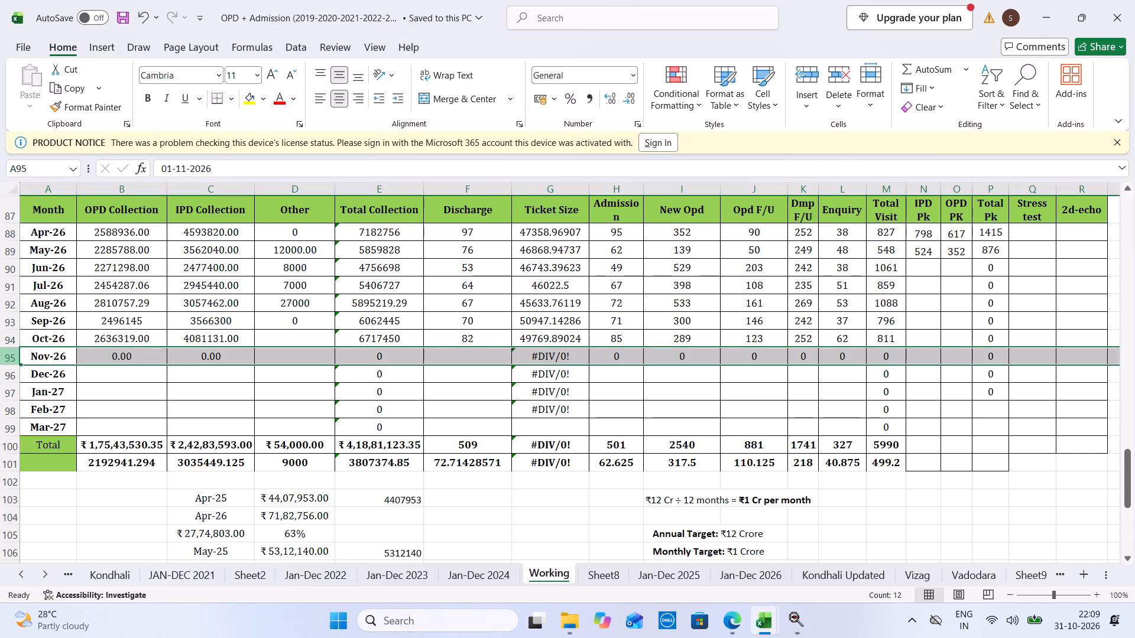
pyautogui.hotkey('ctrl', 's')
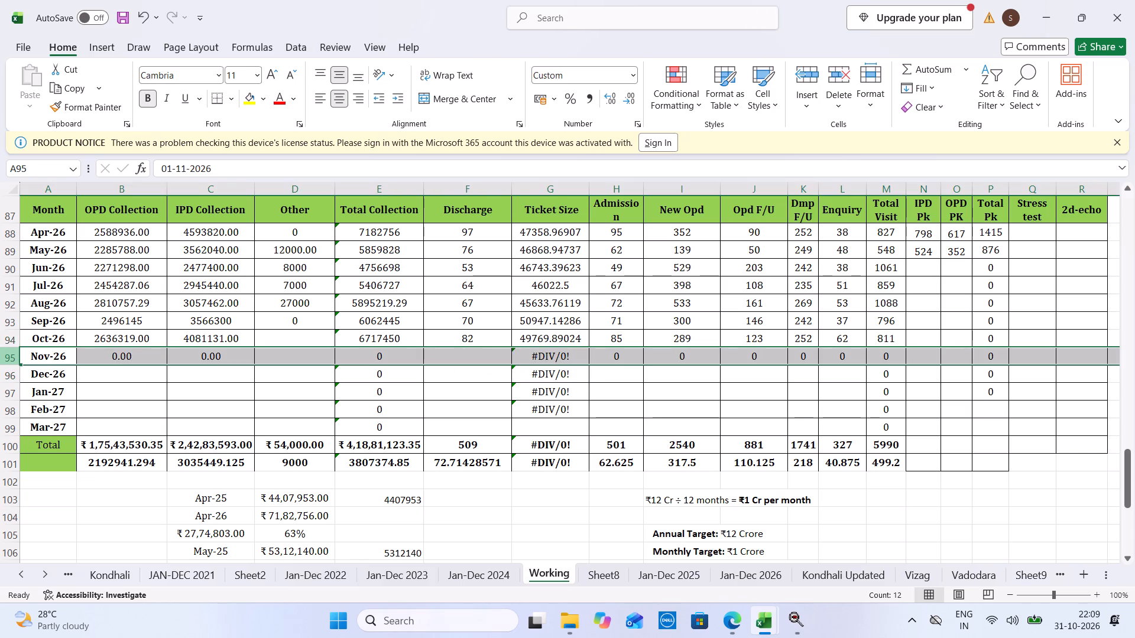
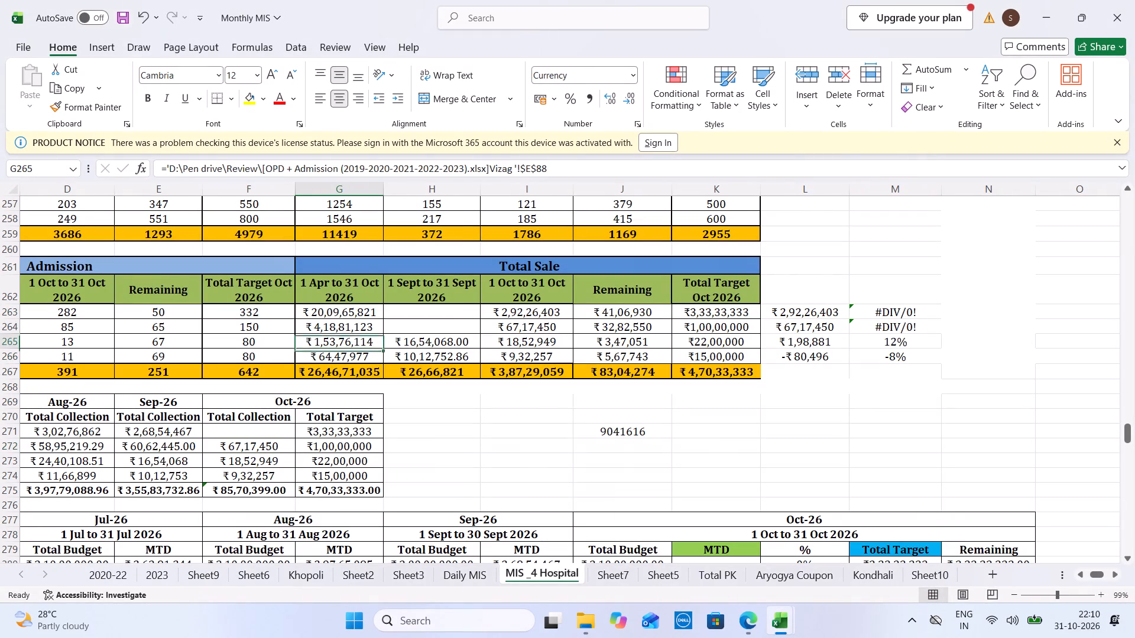
# Check the linked October Total Sale for Vizag, and copy Vizag's Oct-26 Total Collection from the collection summary table.
pyautogui.press('Right')
pyautogui.press('Right')
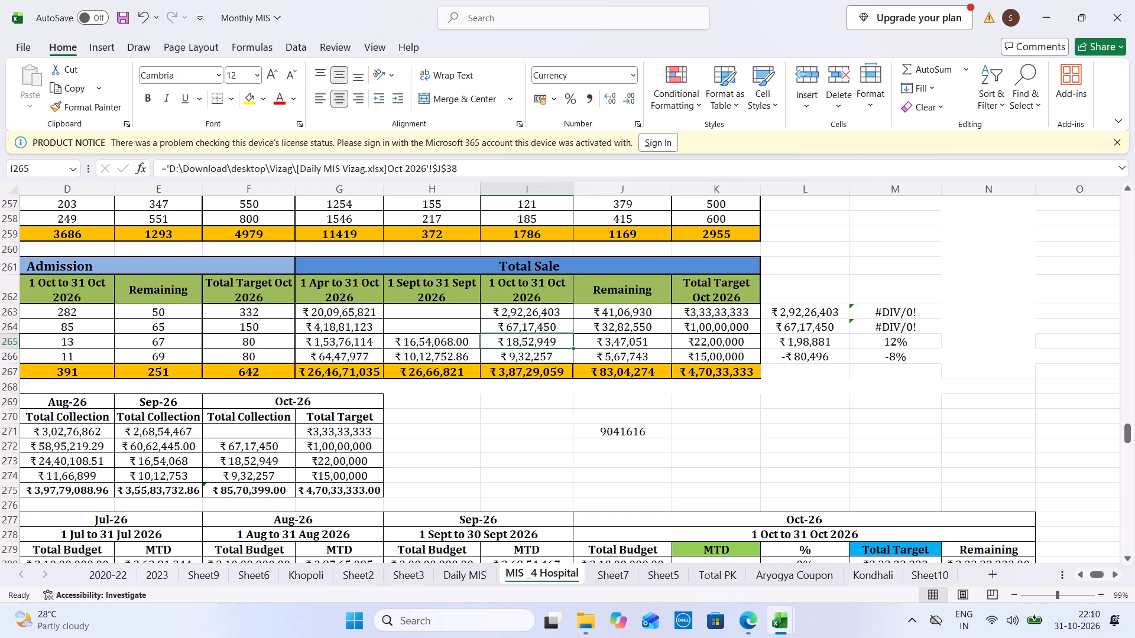
pyautogui.click(264, 461)
pyautogui.hotkey('ctrl', 'c')
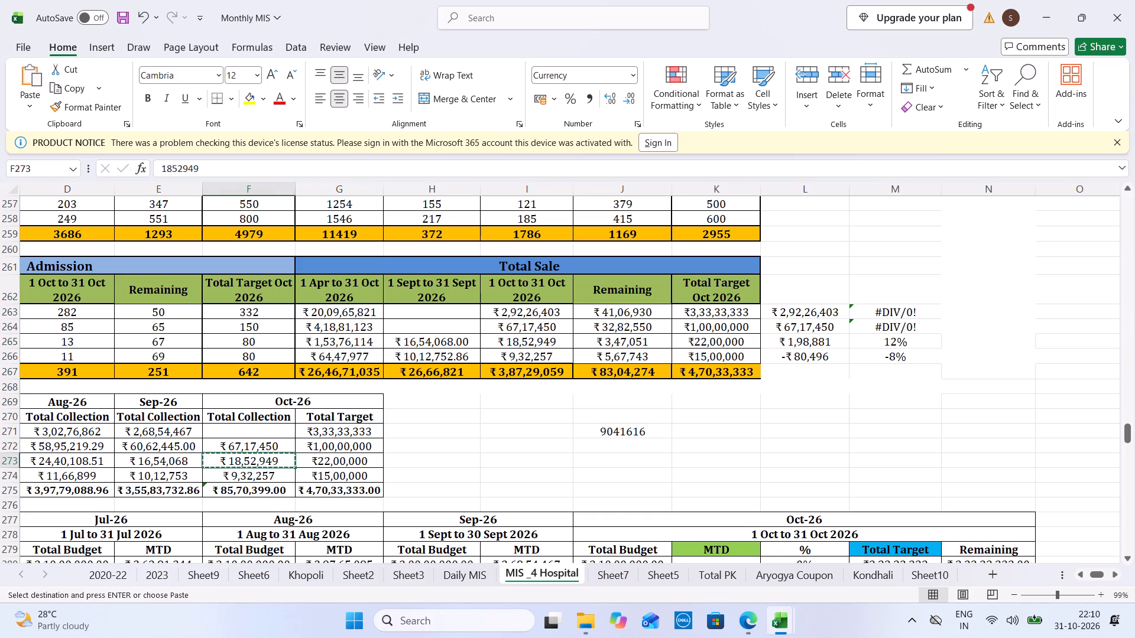
# Paste the Oct-26 Total Collection values of Vizag (1852949) and Kondhali (6717450) into their 1 Oct to 31 Oct Total Sale cells.
pyautogui.click(538, 338)
pyautogui.hotkey('ctrl', 'v')
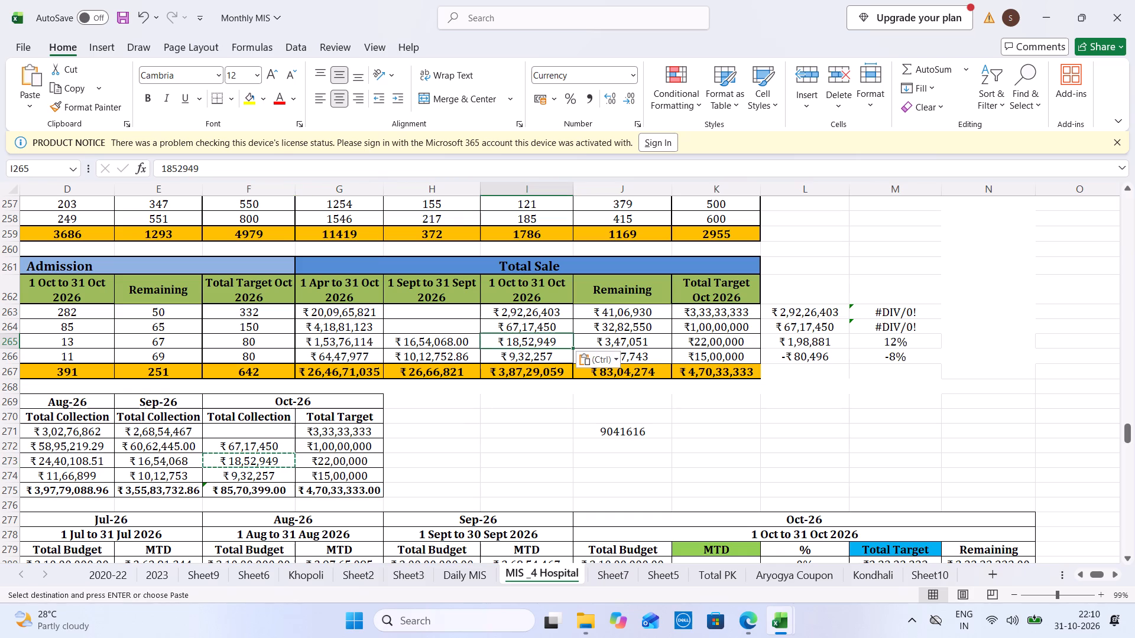
pyautogui.click(265, 447)
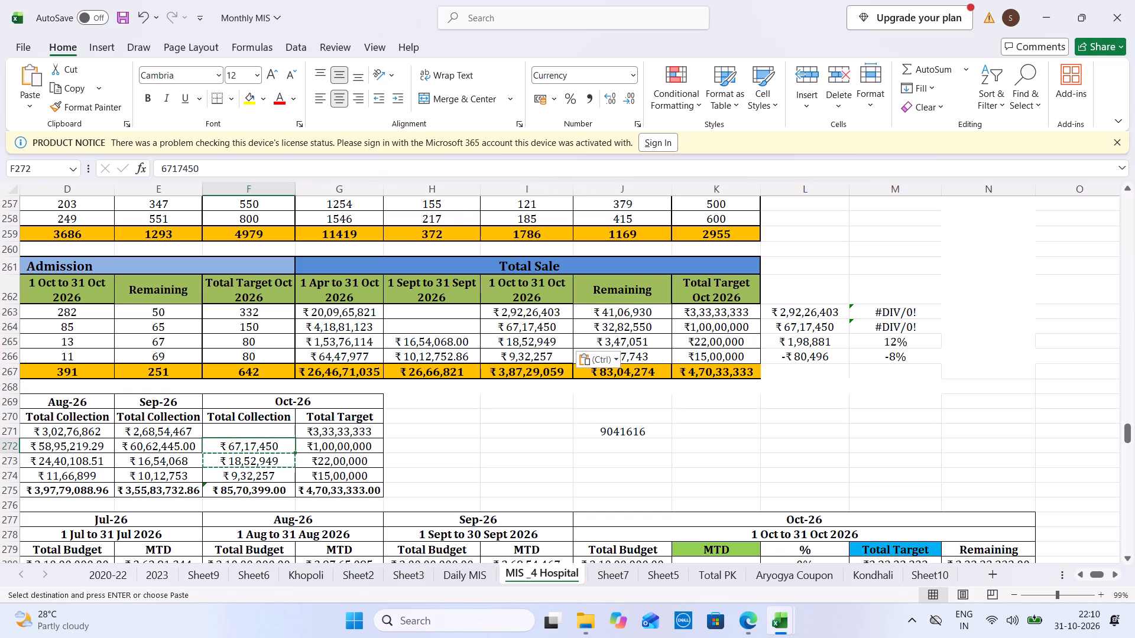
pyautogui.hotkey('ctrl', 'c')
pyautogui.click(549, 319)
pyautogui.hotkey('ctrl', 'v')
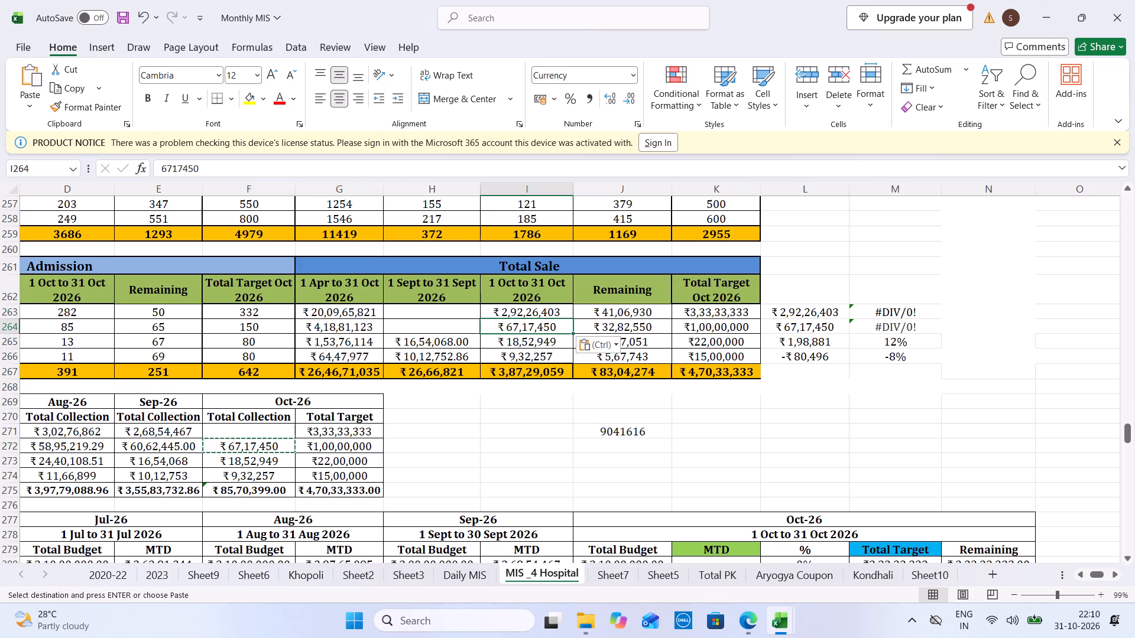
# Replace the linked 1 Oct to 31 Oct Admission figures with 13 for Vizag and 85 for Kondhali.
pyautogui.press('Left')
pyautogui.press('Left')
pyautogui.press('Left')
pyautogui.press('Left')
pyautogui.press('Left')
pyautogui.press('Left')
pyautogui.press('Left')
pyautogui.press('Left')
pyautogui.press('Left')
pyautogui.press('Left')
pyautogui.press('Left')
pyautogui.press('Left')
pyautogui.press('Left')
pyautogui.press('Left')
pyautogui.press('Left')
pyautogui.press('Left')
pyautogui.press('Left')
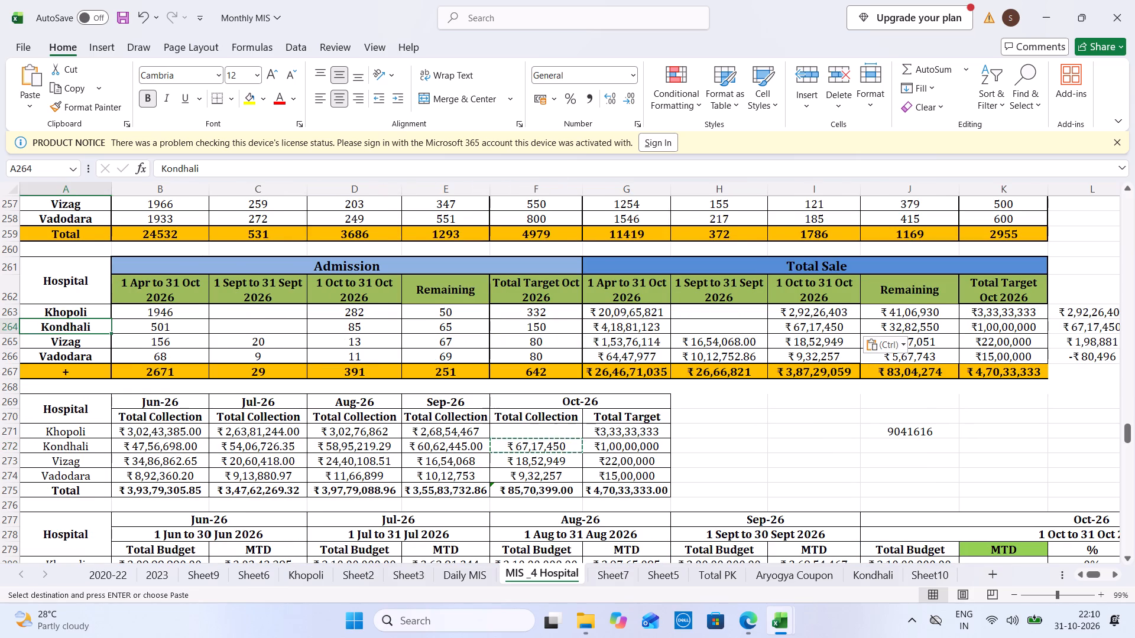
pyautogui.click(361, 339)
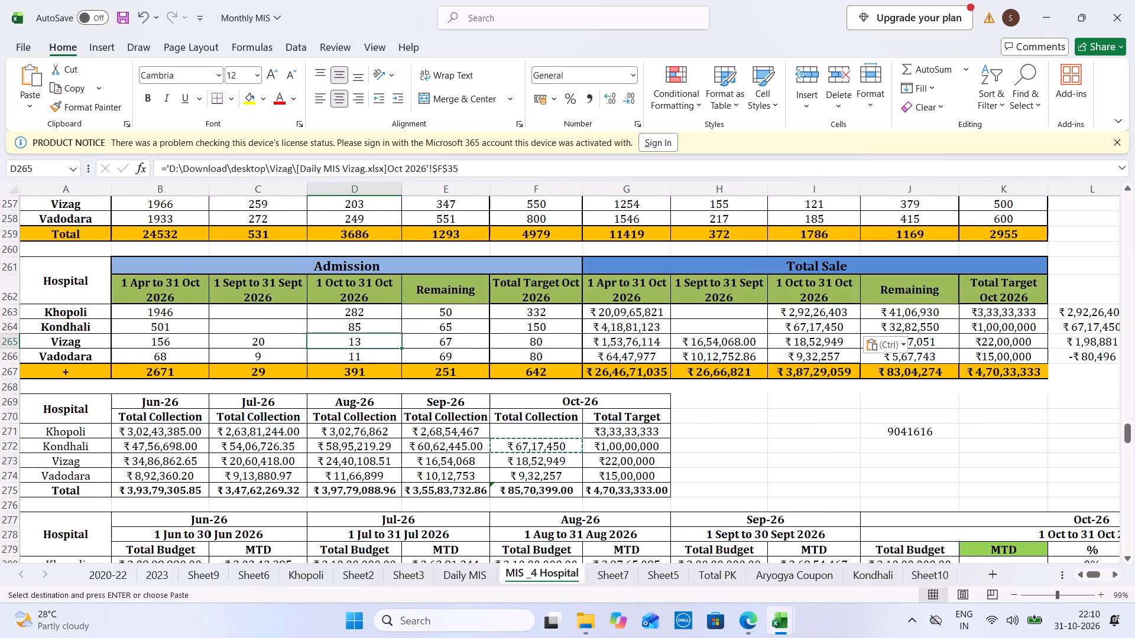
pyautogui.write('13')
pyautogui.press('Up')
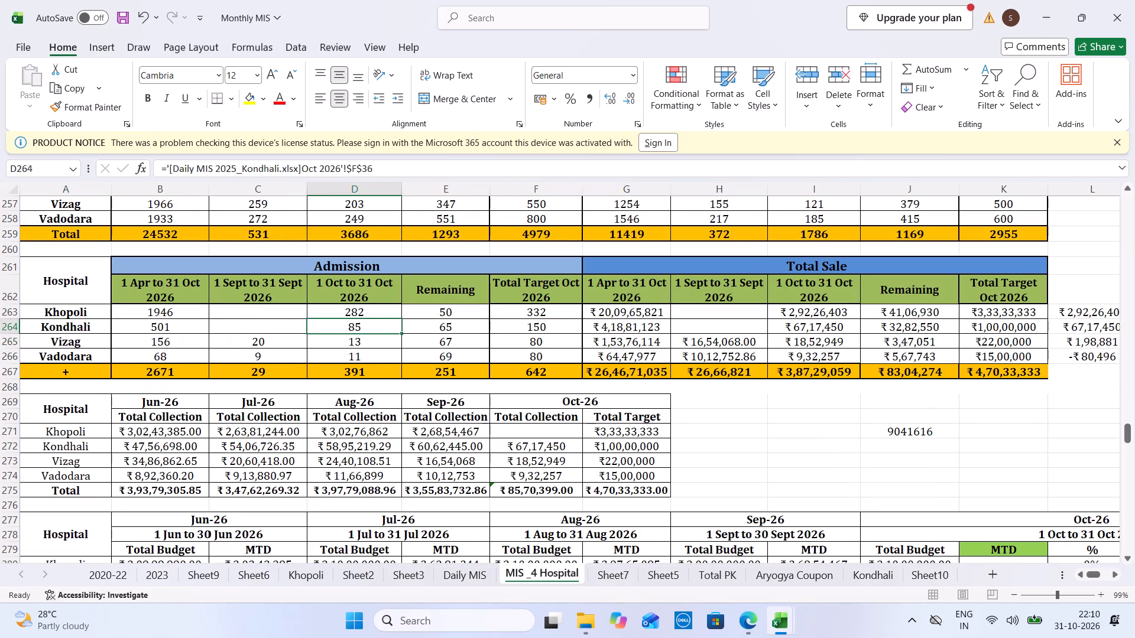
pyautogui.write('85')
# Replace the linked 1 Oct to 31 Oct Total Visit figures with 811 for Kondhali and 203 for Vizag.
pyautogui.press('Up')
pyautogui.press('Up')
pyautogui.press('Up')
pyautogui.press('Up')
pyautogui.press('Up')
pyautogui.press('Up')
pyautogui.press('Up')
pyautogui.press('Up')
pyautogui.press('Up')
pyautogui.press('Up')
pyautogui.press('Up')
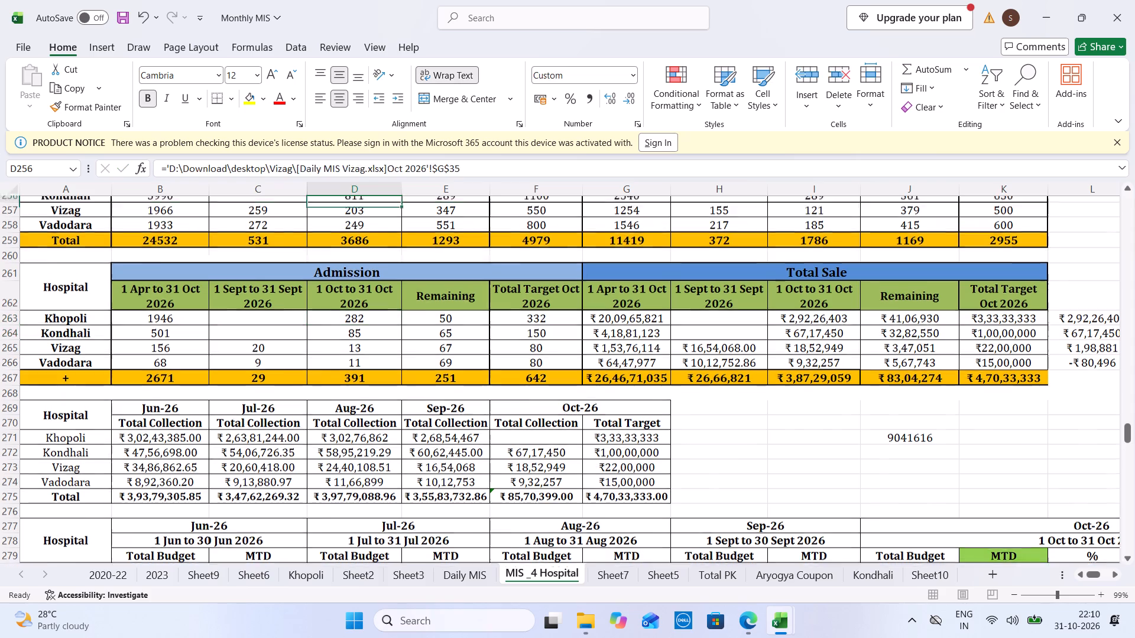
pyautogui.click(378, 267)
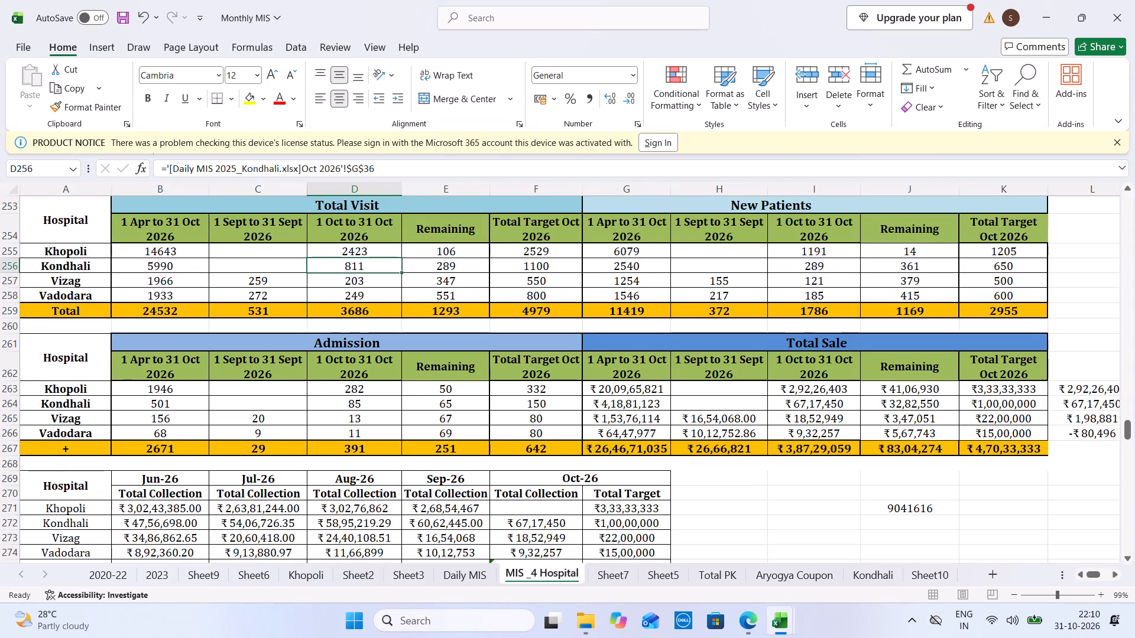
pyautogui.write('811')
pyautogui.press('Down')
pyautogui.write('203')
# Replace the linked 1 Oct to 31 Oct New Patients figures with 289 for Kondhali and 121 for Vizag.
pyautogui.click(793, 266)
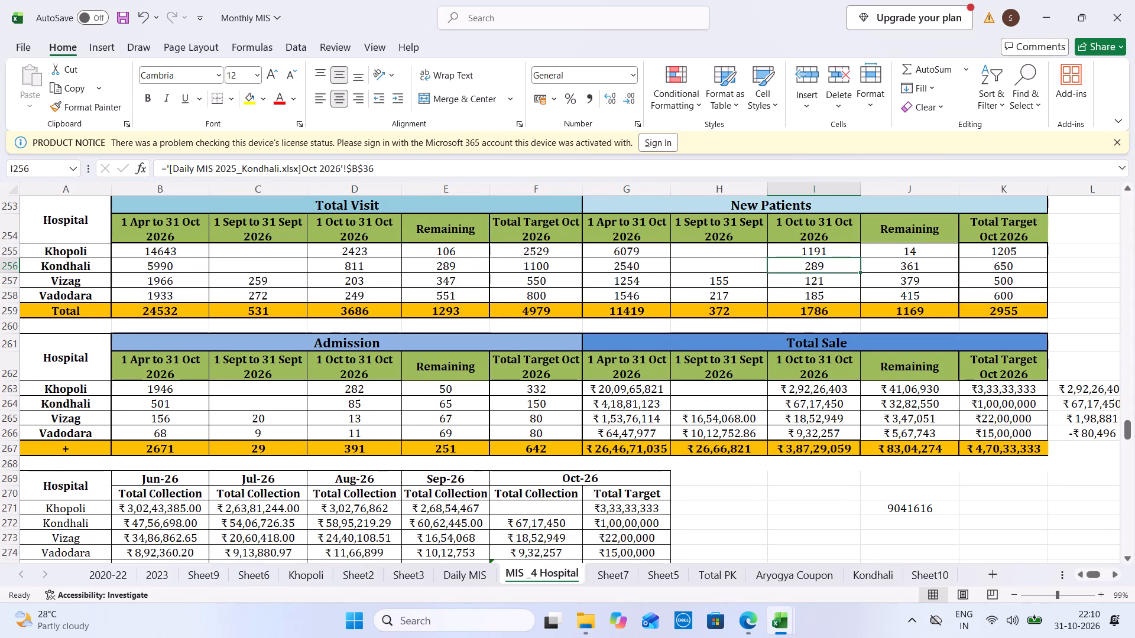
pyautogui.write('289')
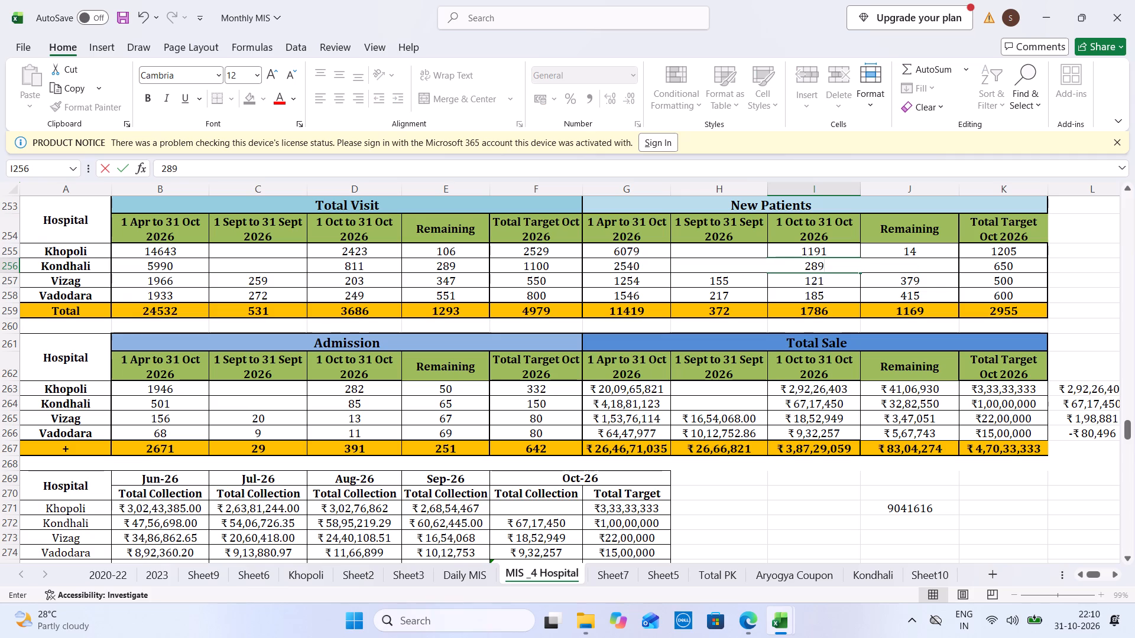
pyautogui.press('Down')
pyautogui.write('121')
pyautogui.press('Left')
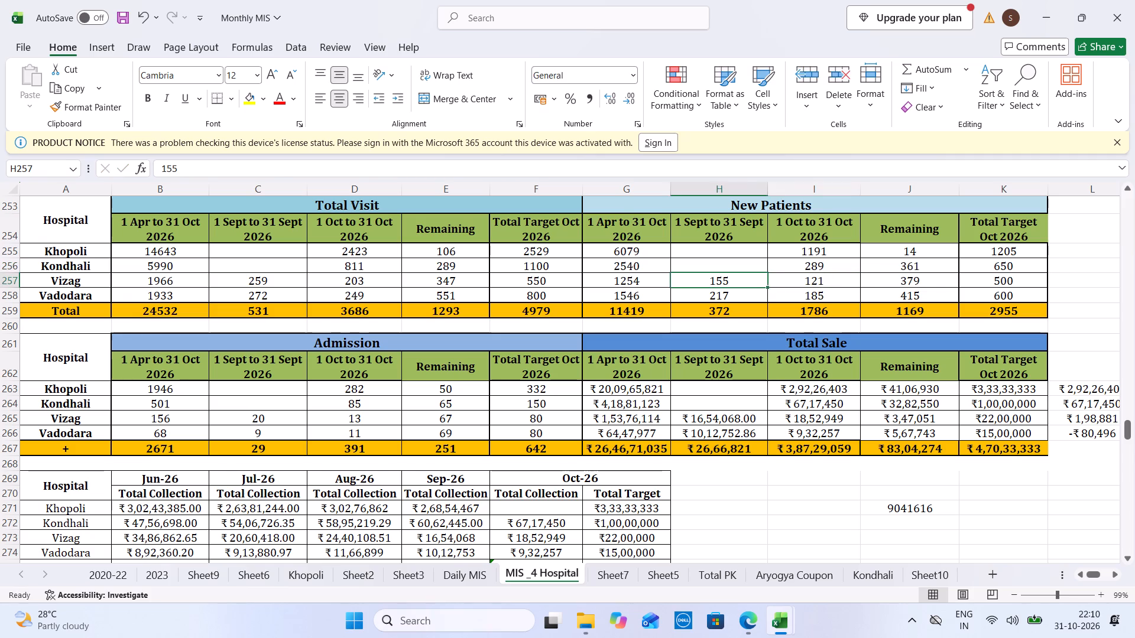
# Check the entries across the Vadodara row of the New Patients and Total Visit tables.
pyautogui.press('Left')
pyautogui.press('Right')
pyautogui.press('Right')
pyautogui.press('Down')
pyautogui.press('Left')
pyautogui.press('Left')
pyautogui.press('Left')
pyautogui.press('Left')
pyautogui.press('Left')
pyautogui.press('Left')
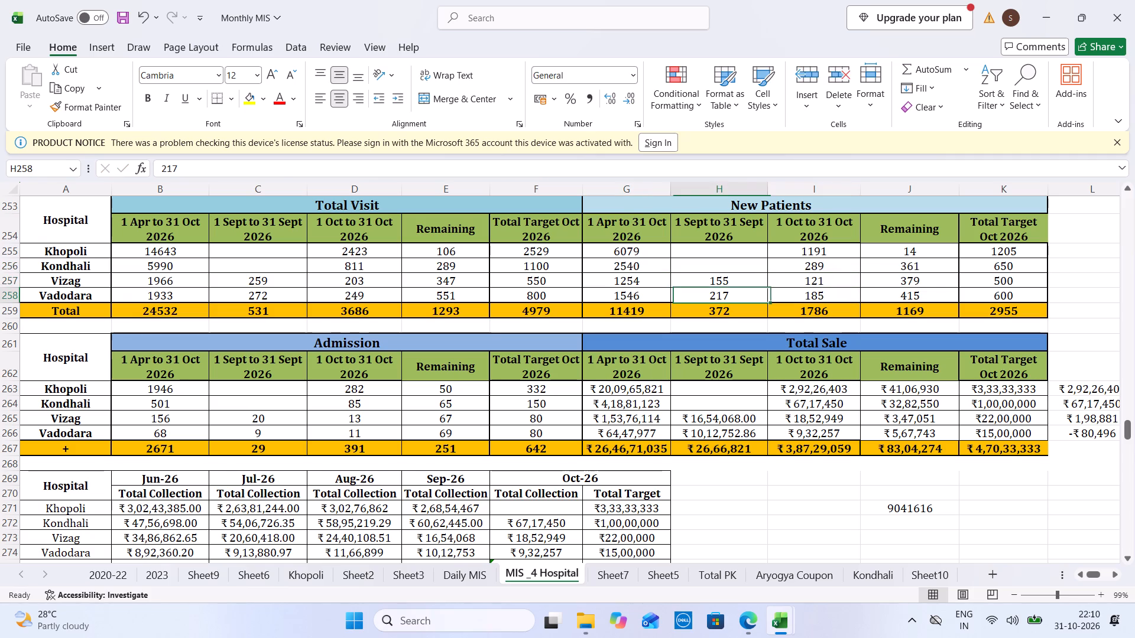
pyautogui.press('Right')
pyautogui.press('Up')
pyautogui.press('Up')
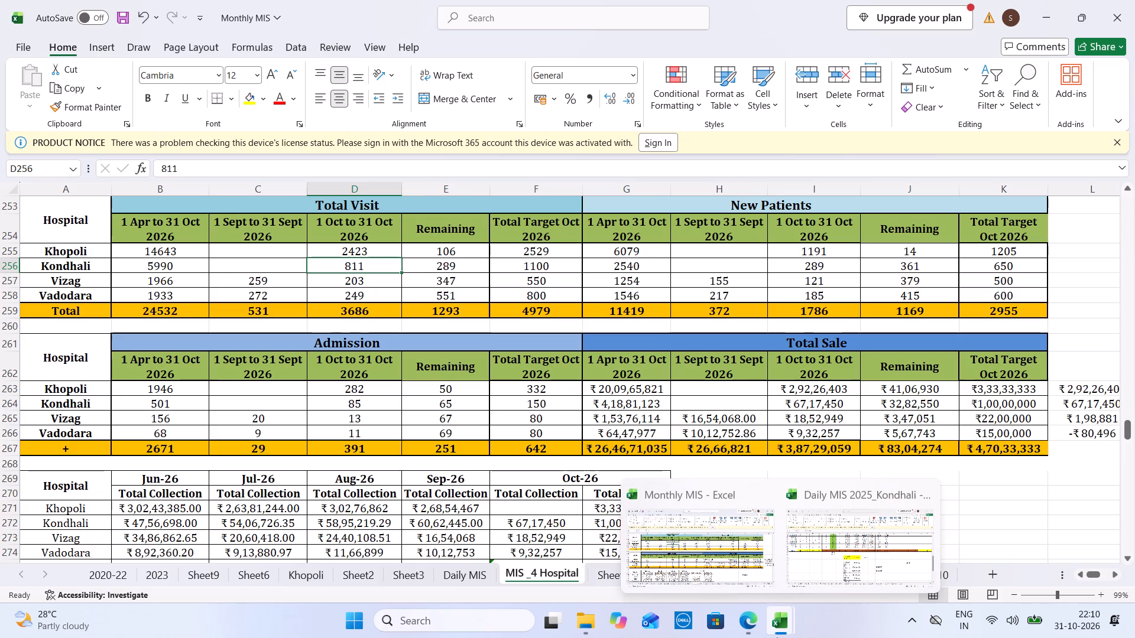
# Find Kondhali's totals on the Sept 2026 sheet of Daily MIS 2025_Kondhali and enter 796 as its September Total Visit in Monthly MIS.
pyautogui.click(855, 529)
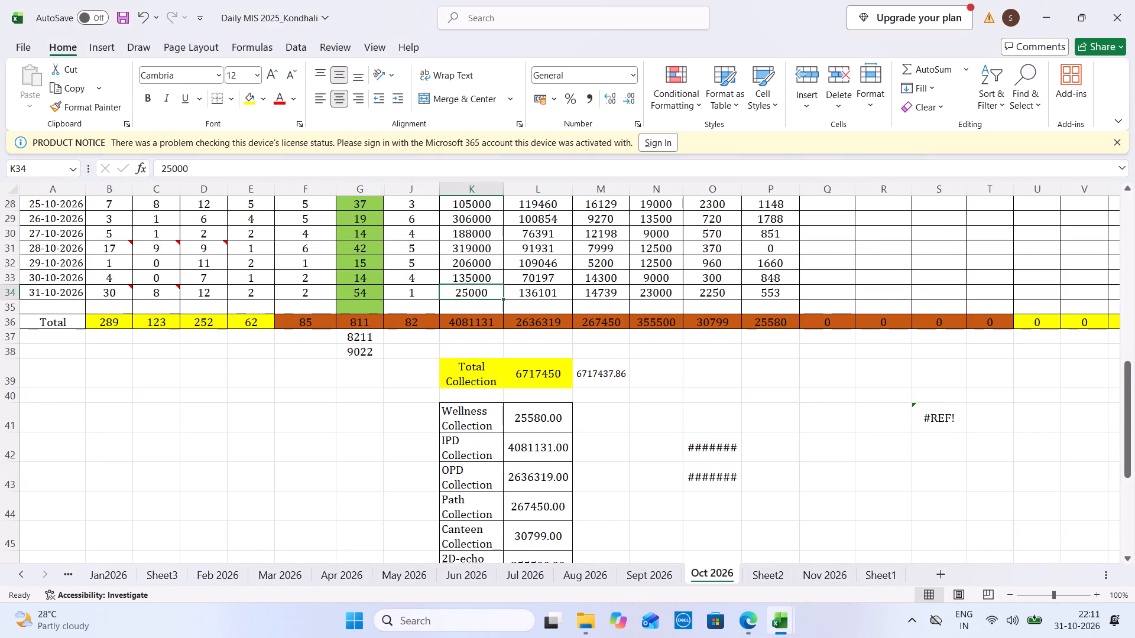
pyautogui.hotkey('ctrl', 'Tab')
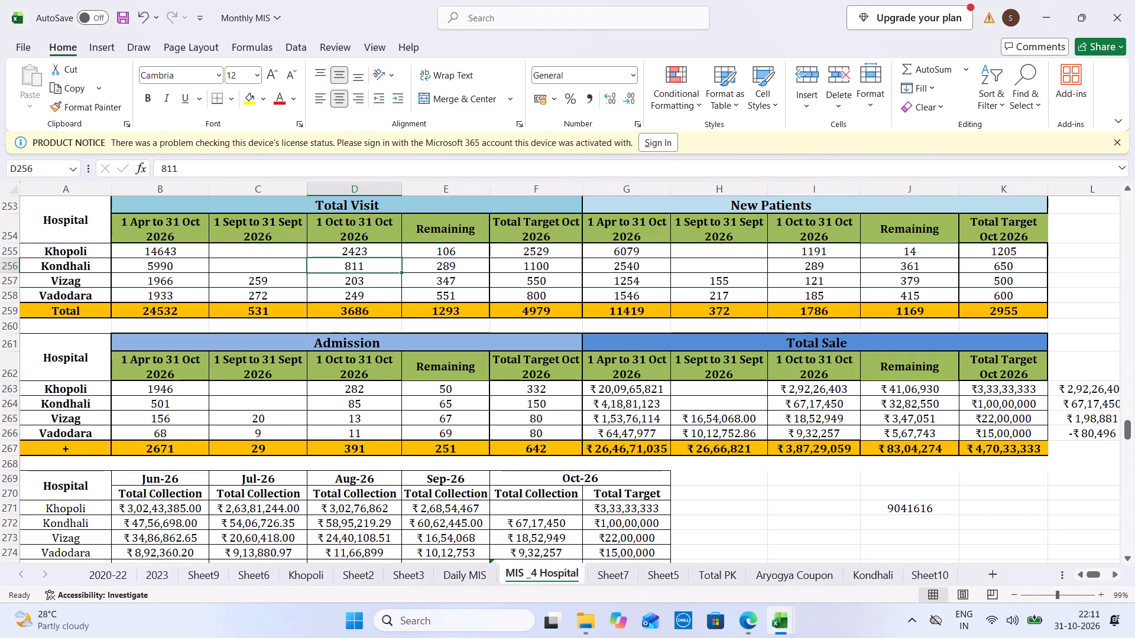
pyautogui.click(295, 263)
pyautogui.hotkey('ctrl', 'Tab')
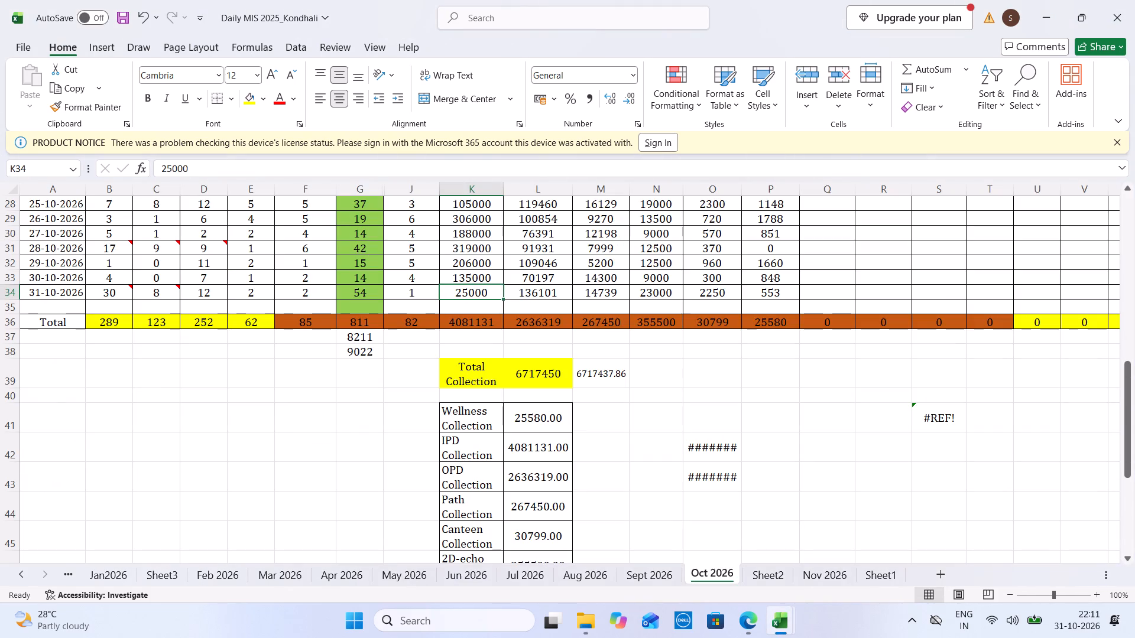
pyautogui.click(661, 577)
pyautogui.press('Down')
pyautogui.press('Down')
pyautogui.press('Down')
pyautogui.press('Down')
pyautogui.press('Down')
pyautogui.press('Down')
pyautogui.press('Down')
pyautogui.press('Down')
pyautogui.press('Down')
pyautogui.press('Down')
pyautogui.press('Down')
pyautogui.press('Down')
pyautogui.press('Down')
pyautogui.press('Down')
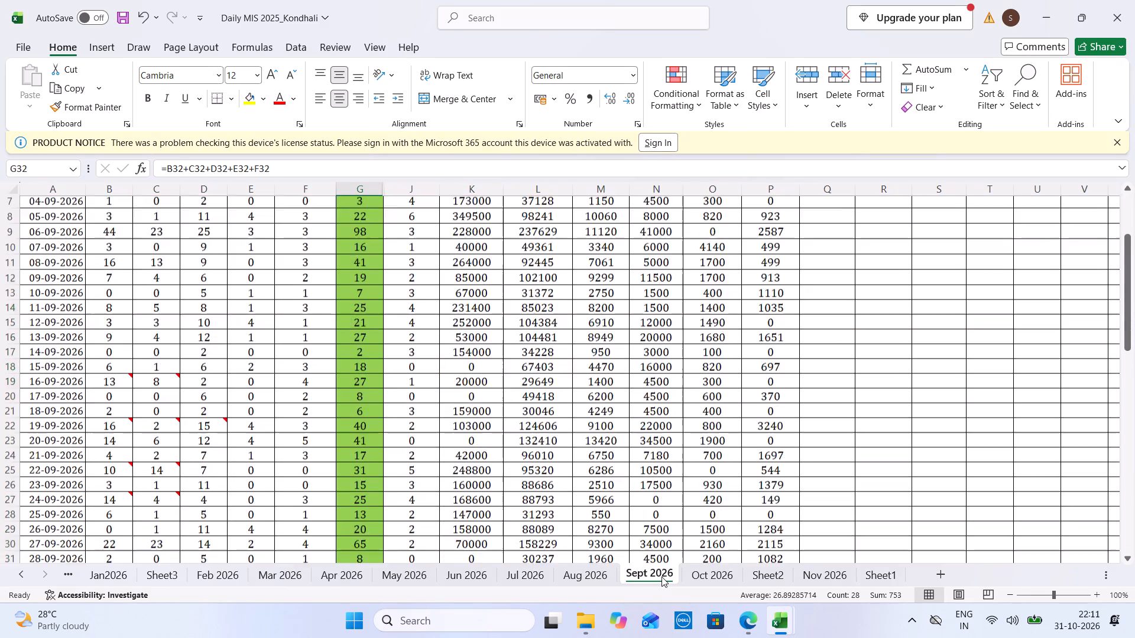
pyautogui.hotkey('ctrl', 'Tab')
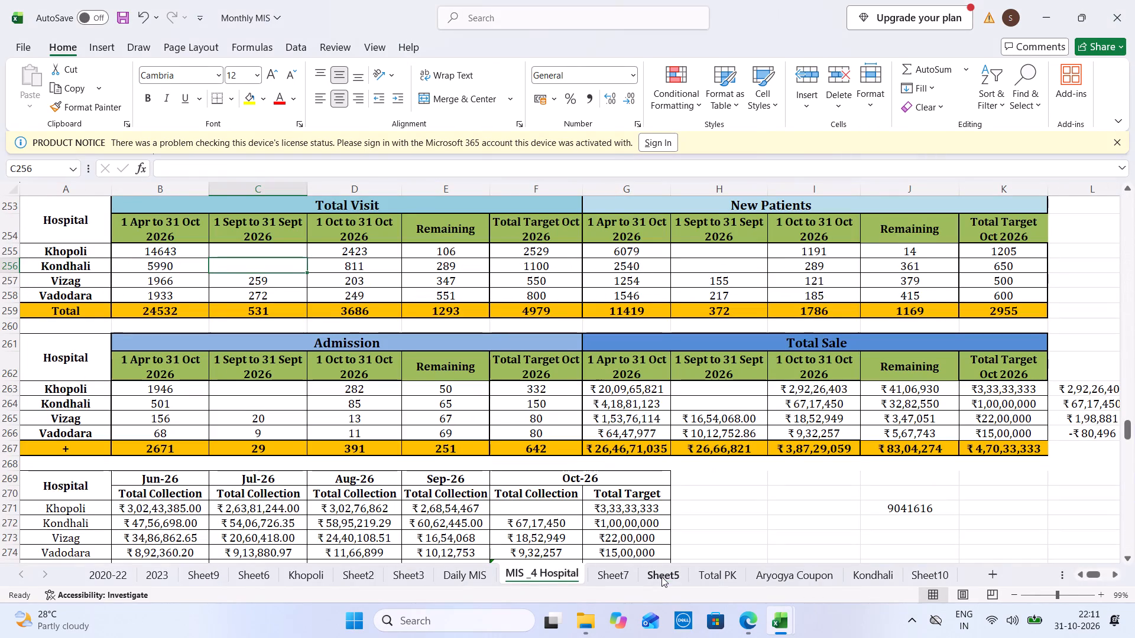
pyautogui.write('796')
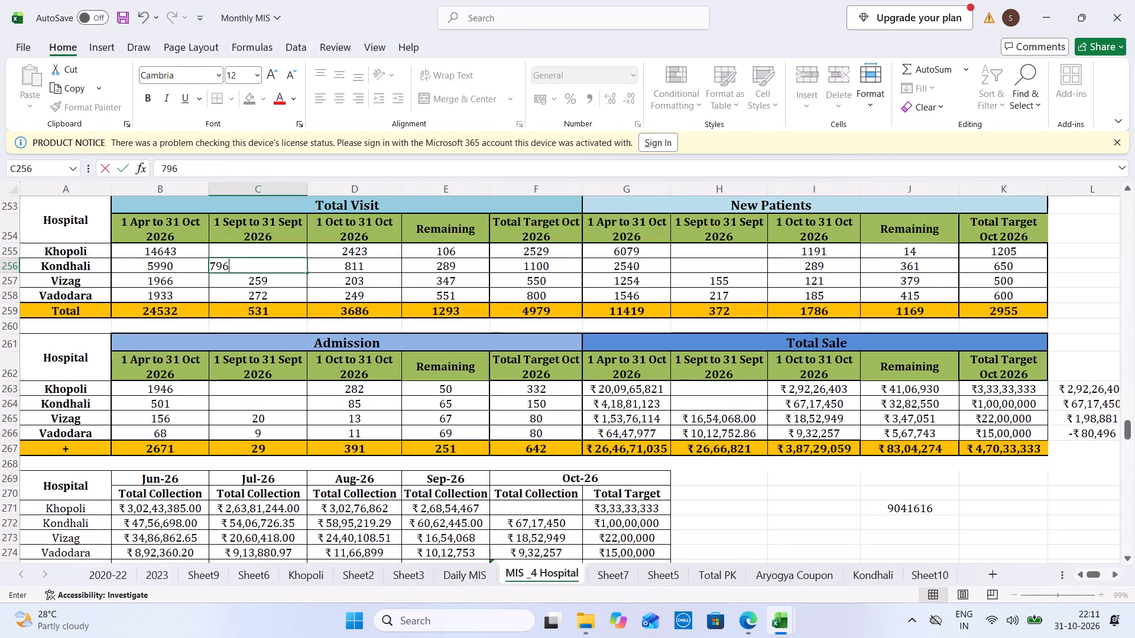
# Enter Kondhali's September figures from the daily MIS: Admission 71 and New Patients 300.
pyautogui.click(278, 409)
pyautogui.hotkey('ctrl', 'Tab')
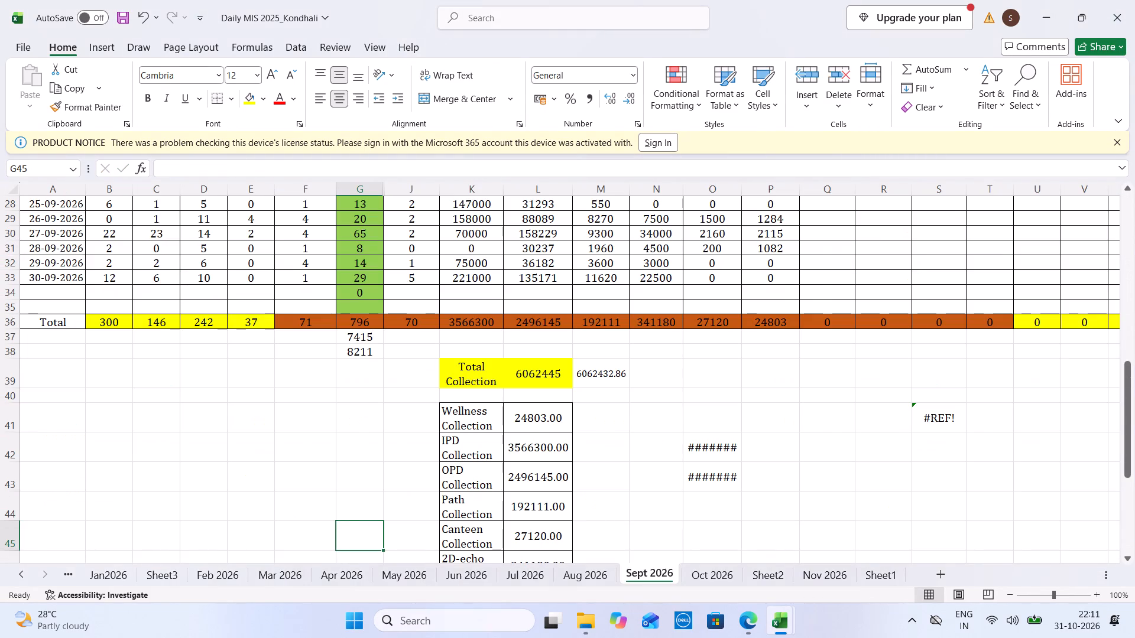
pyautogui.hotkey('ctrl', 'Tab')
pyautogui.write('71')
pyautogui.hotkey('ctrl', 'Tab')
pyautogui.hotkey('ctrl', 'Tab')
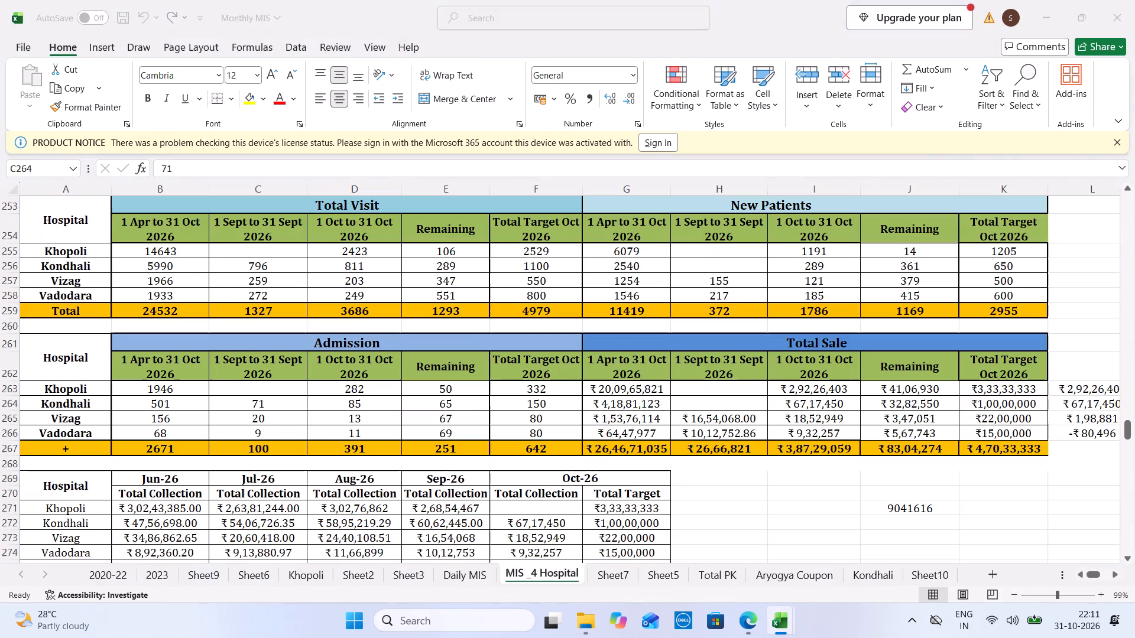
pyautogui.click(713, 269)
pyautogui.write('300')
# Enter Kondhali's September Total Sale as 6062445 from the daily MIS total collection and save the Monthly MIS workbook.
pyautogui.click(760, 402)
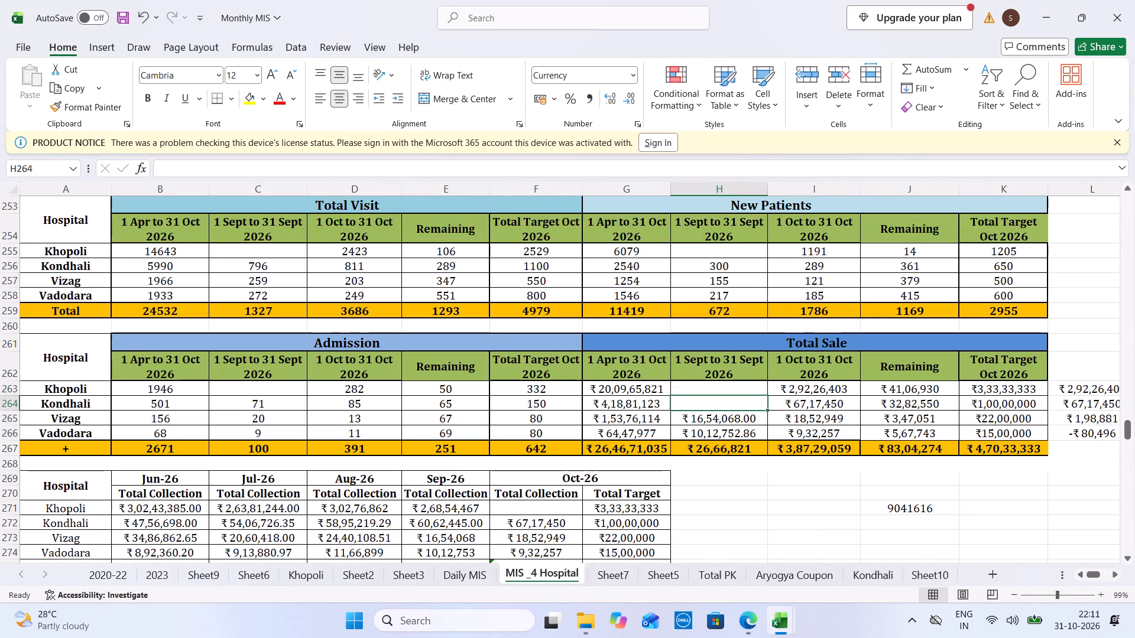
pyautogui.hotkey('ctrl', 'Tab')
pyautogui.press('Tab')
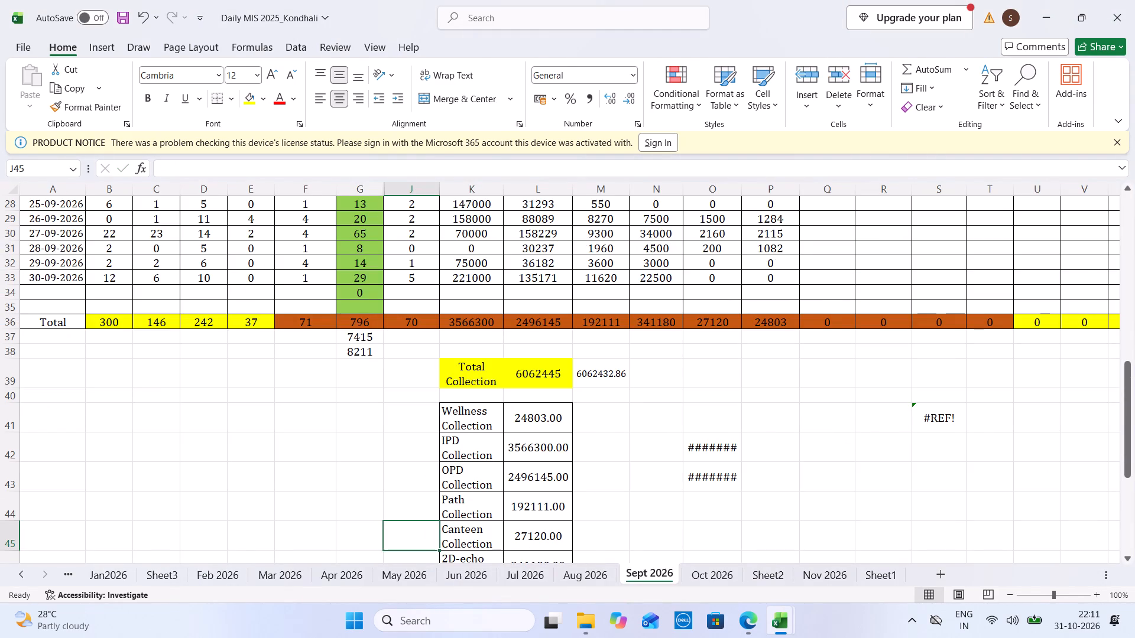
pyautogui.hotkey('ctrl', 'Tab')
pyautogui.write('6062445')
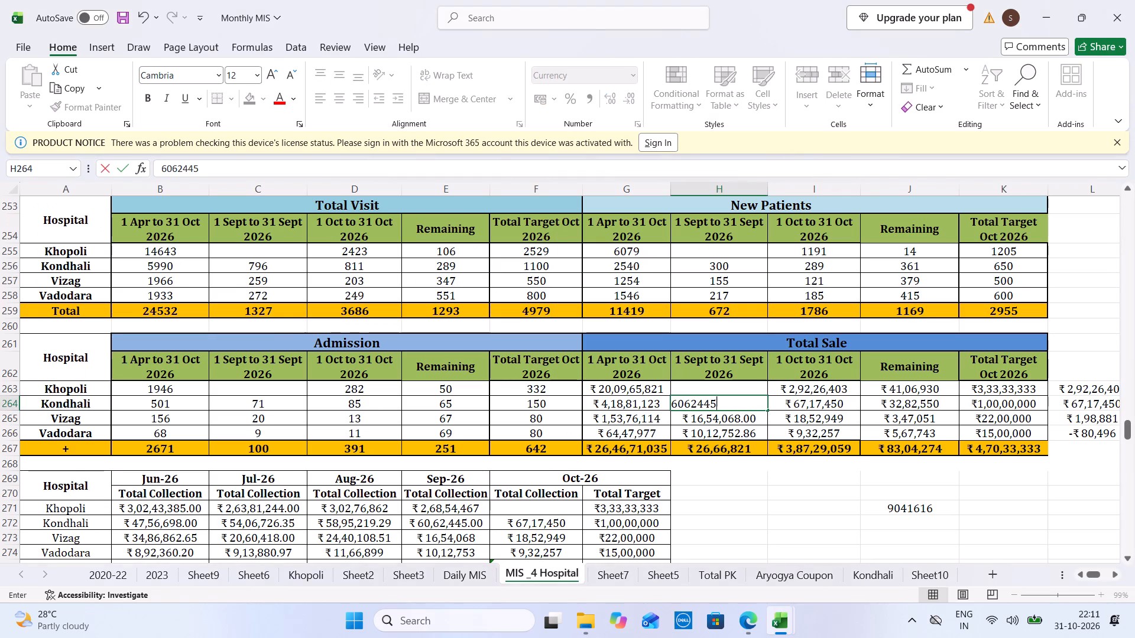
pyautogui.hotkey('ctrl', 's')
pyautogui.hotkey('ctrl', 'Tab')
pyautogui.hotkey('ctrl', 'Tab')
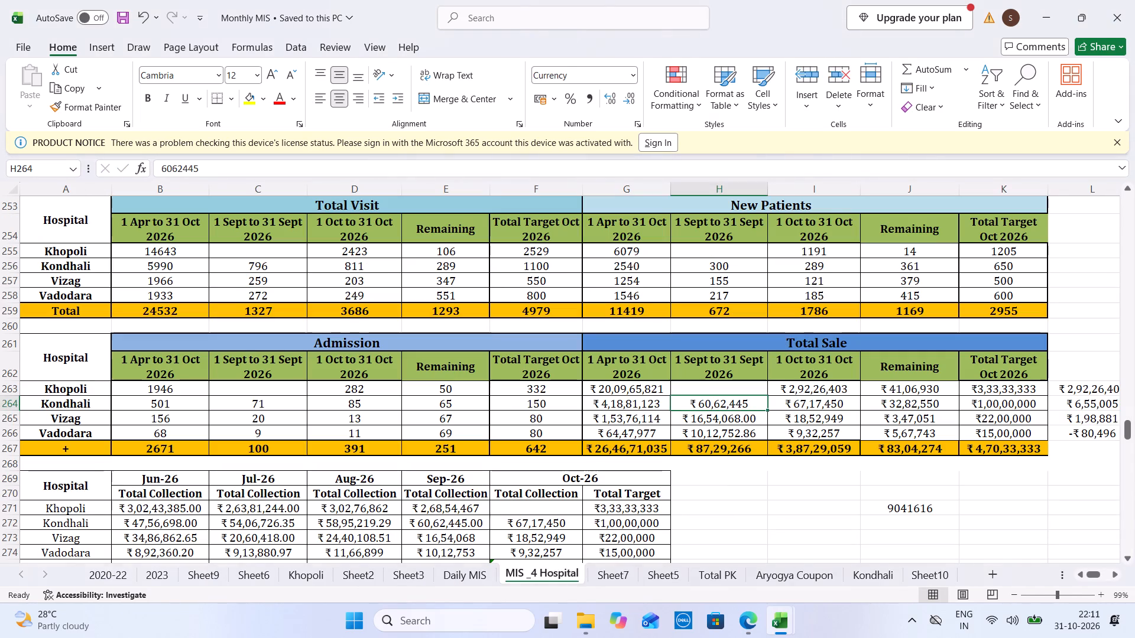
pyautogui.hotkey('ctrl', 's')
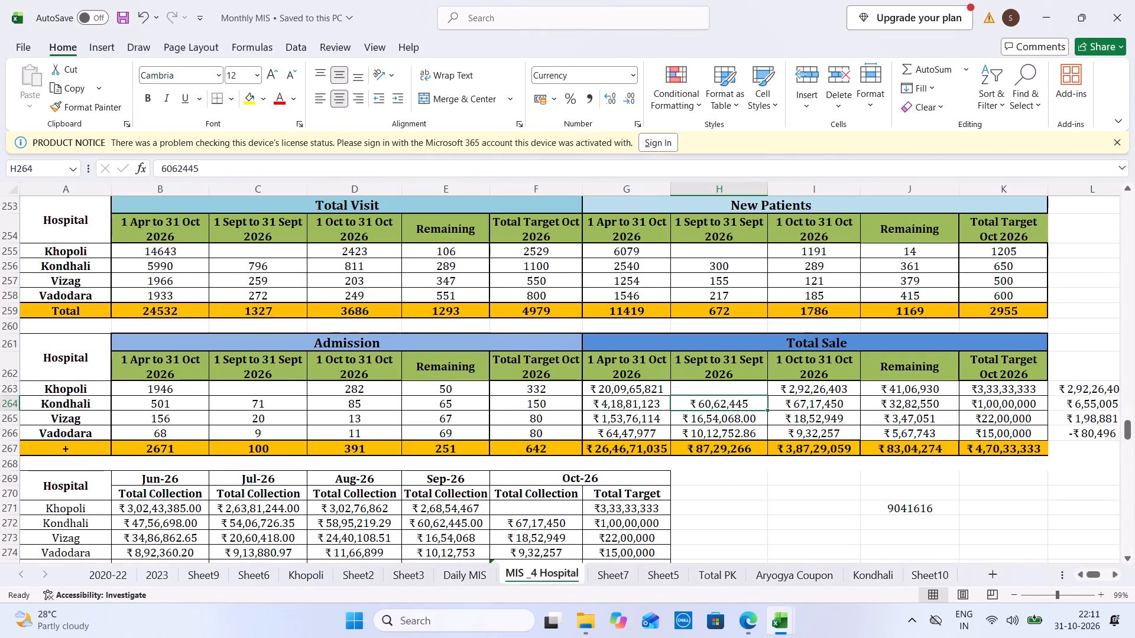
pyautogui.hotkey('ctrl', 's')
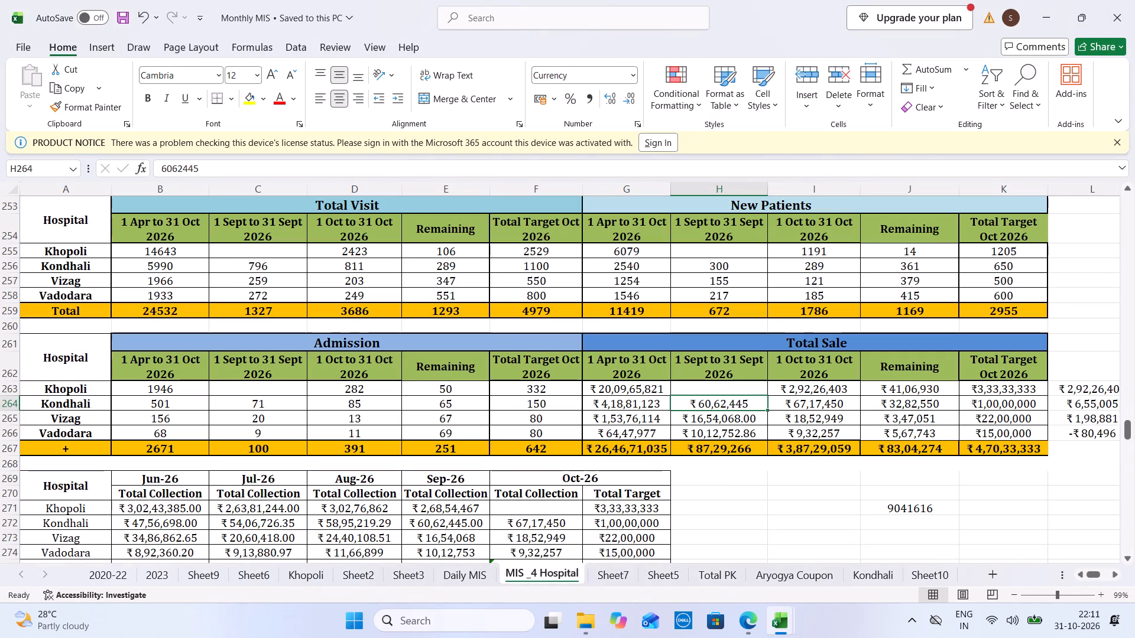
# Enter the 1 Apr to 31 Oct figures as fixed values: Total Visit 1966 for Vizag and 5990 for Kondhali, Admission 156 and 501.
pyautogui.click(195, 291)
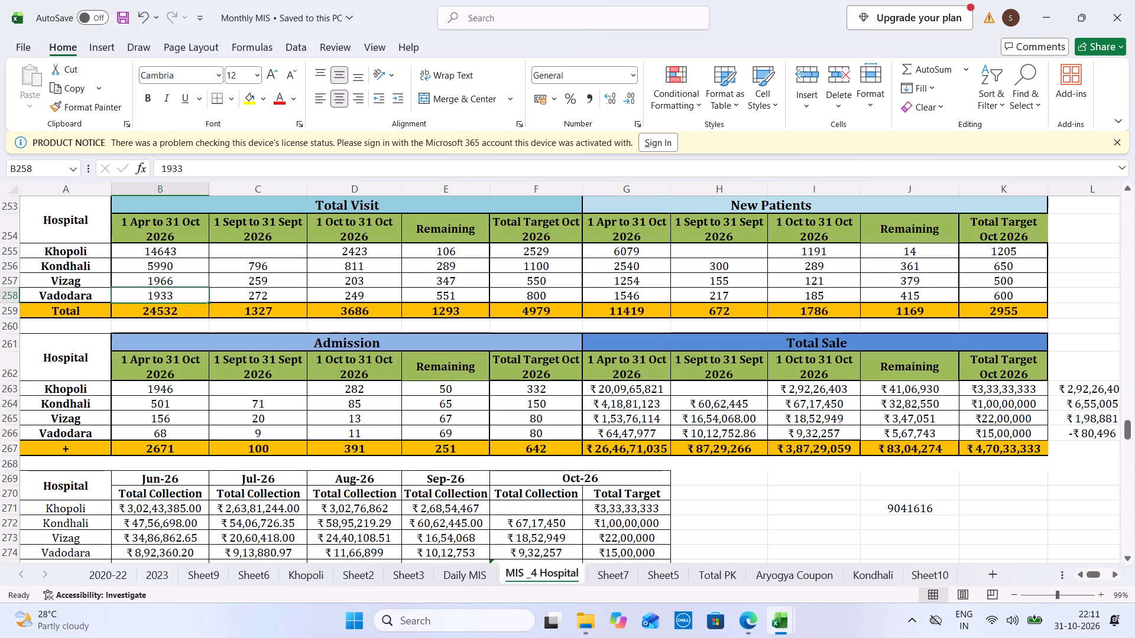
pyautogui.press('Up')
pyautogui.write('1966')
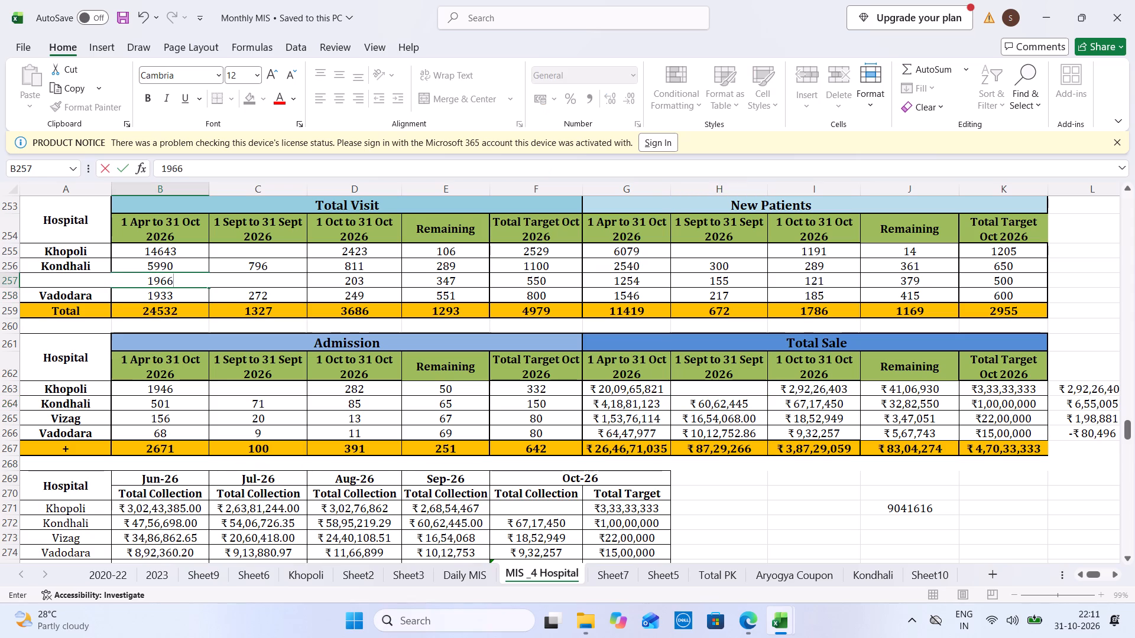
pyautogui.click(189, 411)
pyautogui.write('156')
pyautogui.press('Up')
pyautogui.write('501')
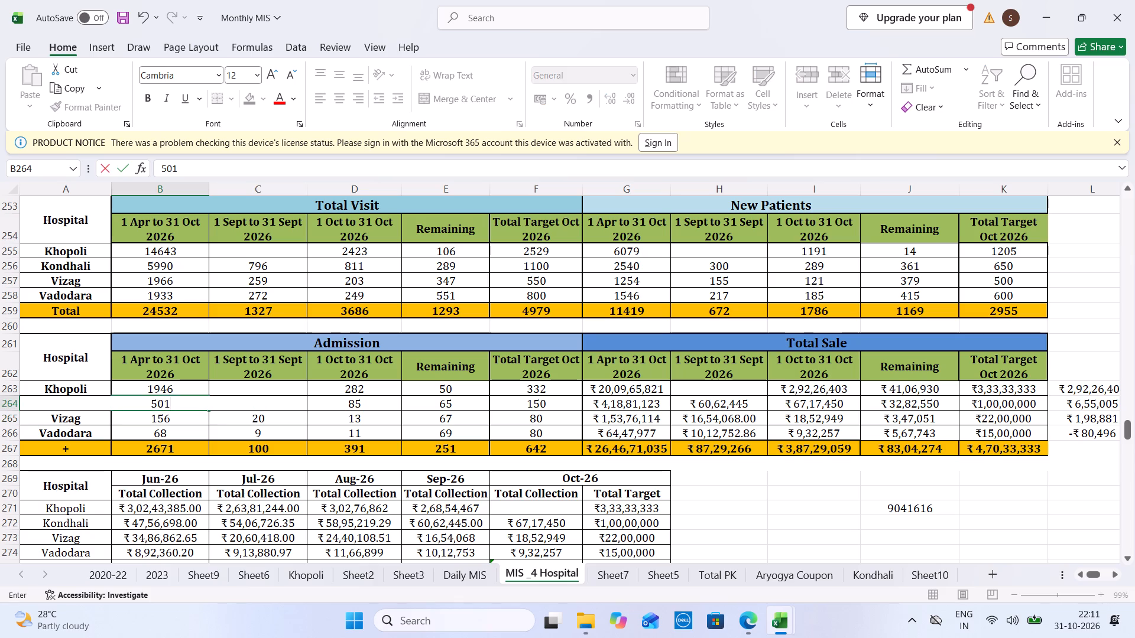
pyautogui.click(192, 268)
pyautogui.write('5990')
pyautogui.click(580, 266)
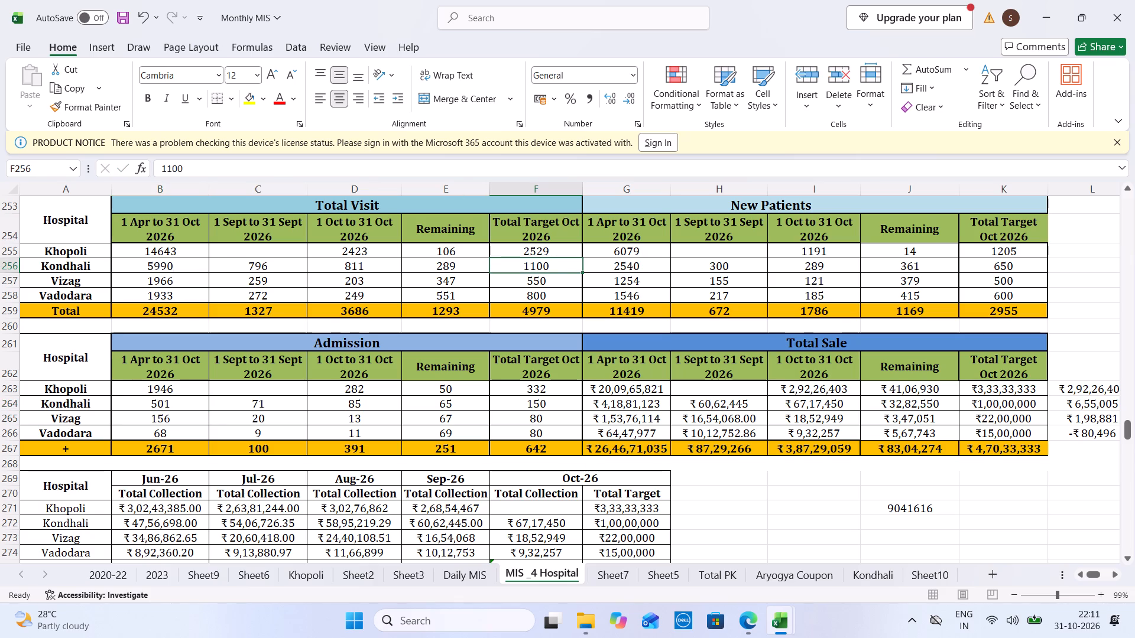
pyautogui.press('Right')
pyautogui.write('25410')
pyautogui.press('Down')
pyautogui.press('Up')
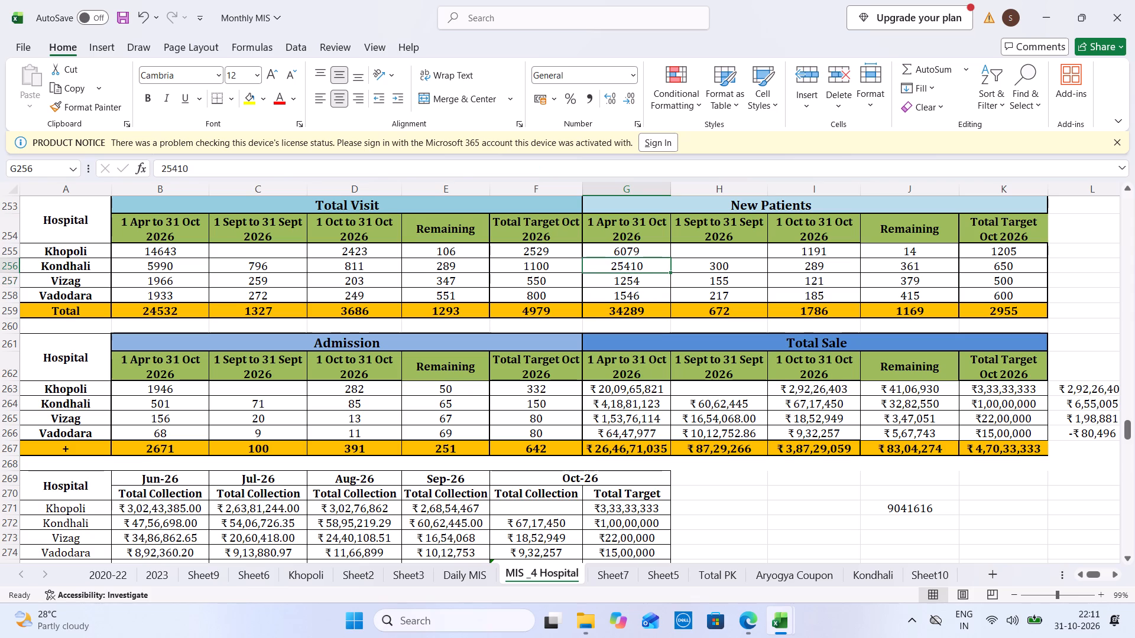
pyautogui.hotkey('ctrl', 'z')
# Enter 1 Apr to 31 Oct New Patients as fixed values, 2540 for Kondhali and 1254 for Vizag, and save the workbook.
pyautogui.write('25')
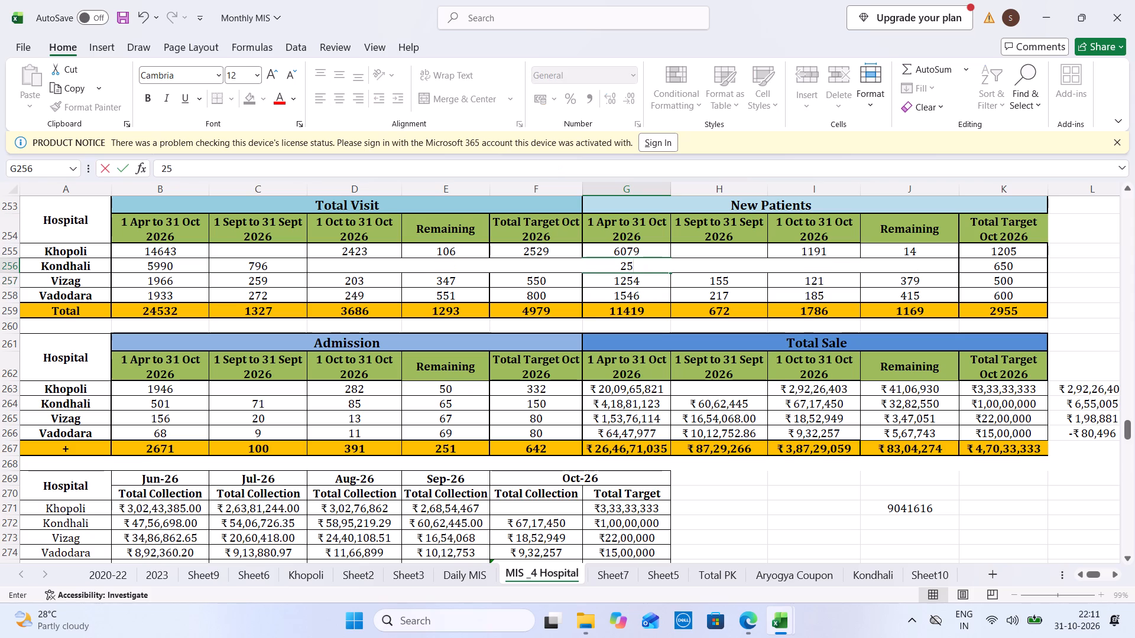
pyautogui.write('40')
pyautogui.press('Down')
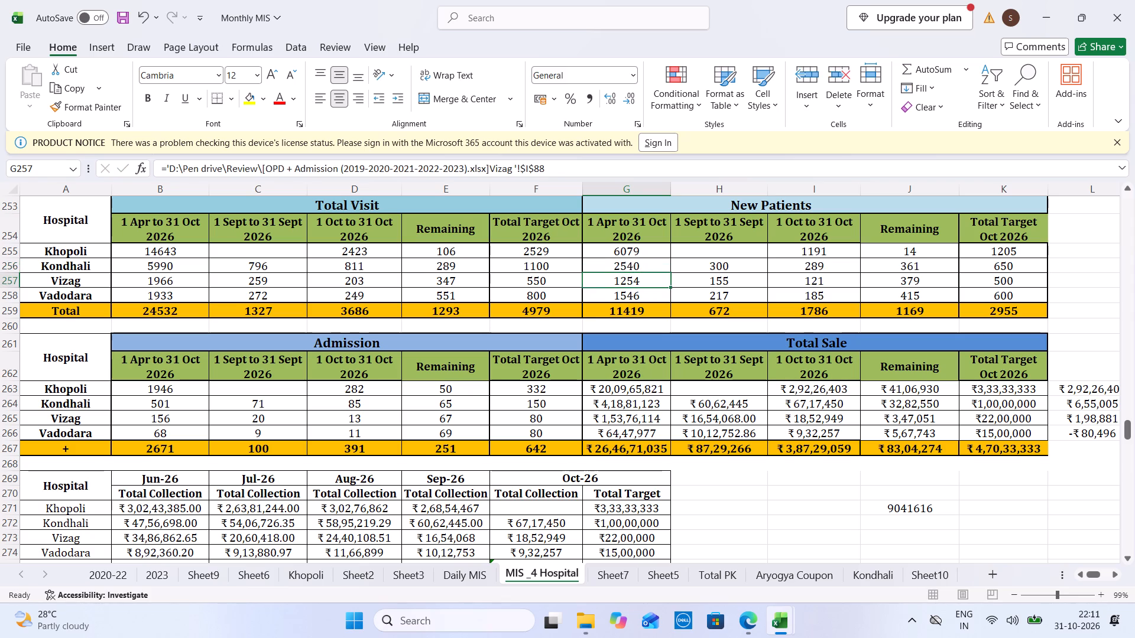
pyautogui.write('1254')
pyautogui.hotkey('ctrl', 's')
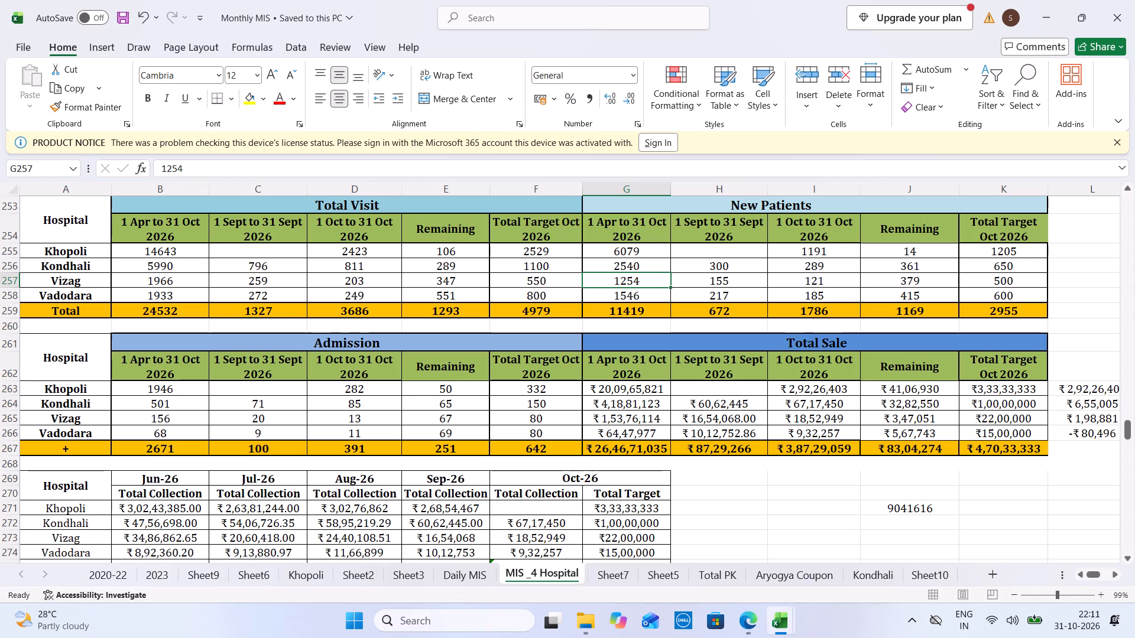
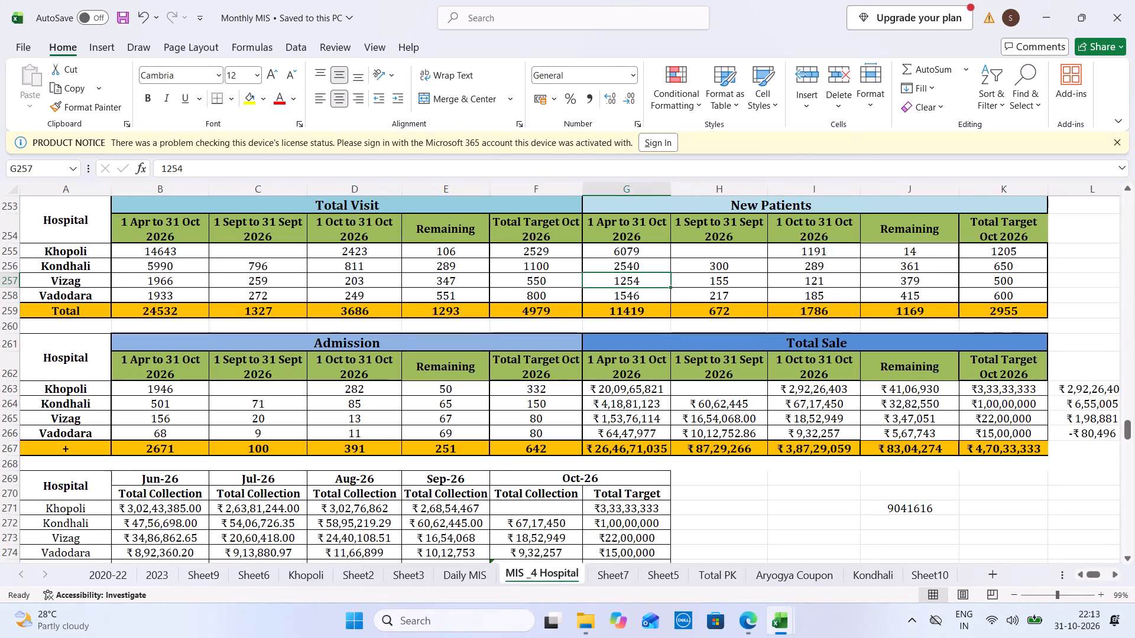
# Enter Vadodara's 1 Apr to 31 Oct New Patients as the fixed value 1546 in place of the linked formula.
pyautogui.click(164, 266)
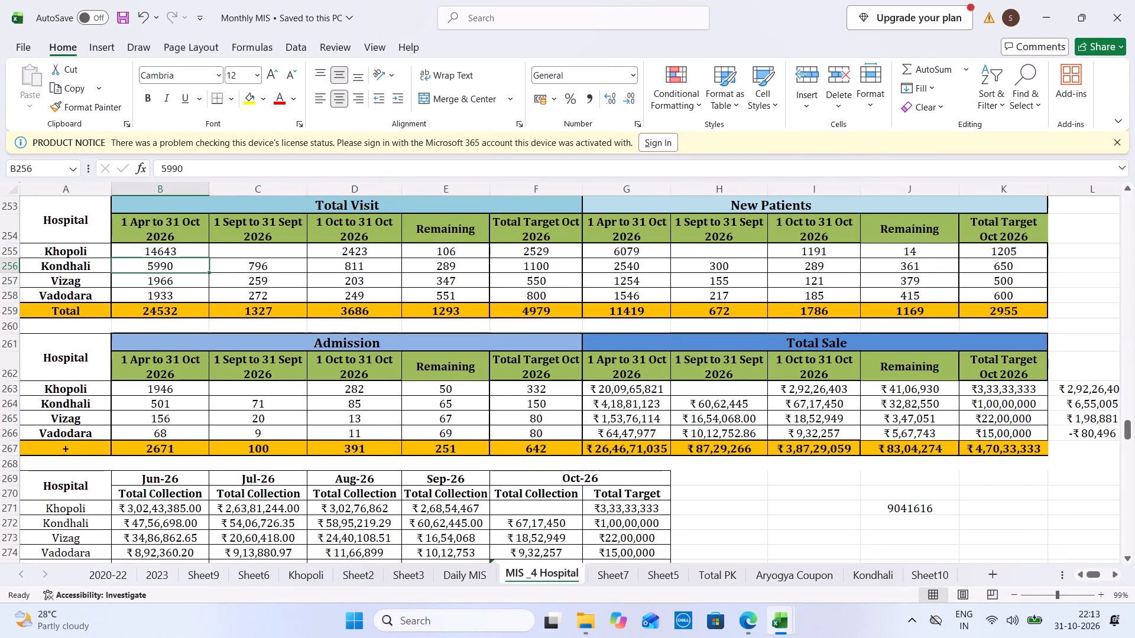
pyautogui.press('Right')
pyautogui.press('Right')
pyautogui.press('Right')
pyautogui.press('Right')
pyautogui.press('Right')
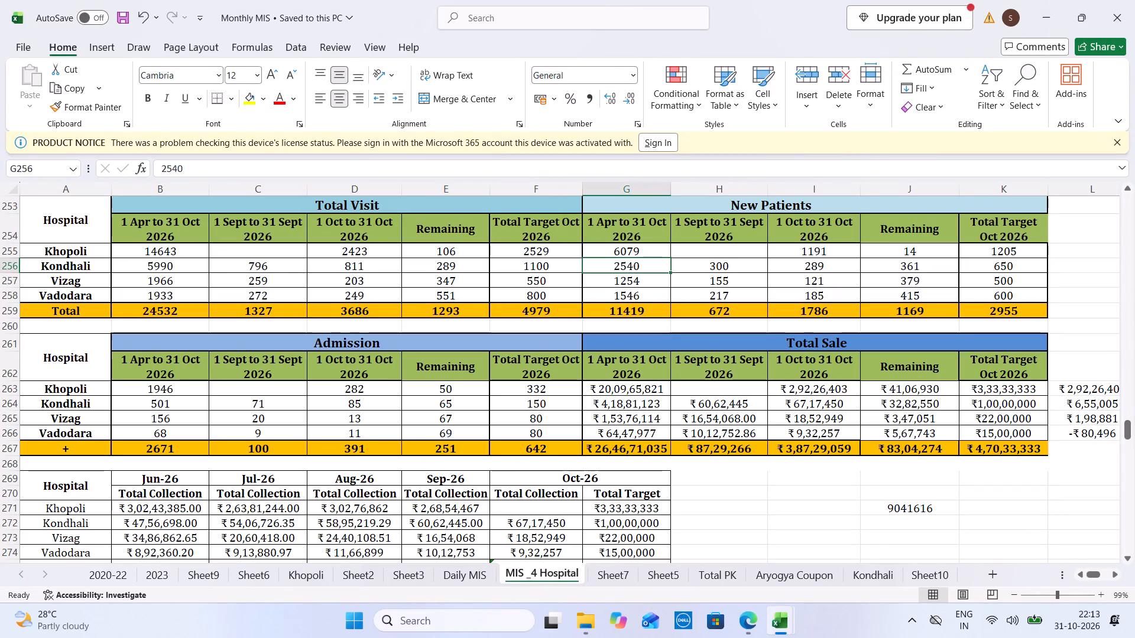
pyautogui.press('Down')
pyautogui.press('Down')
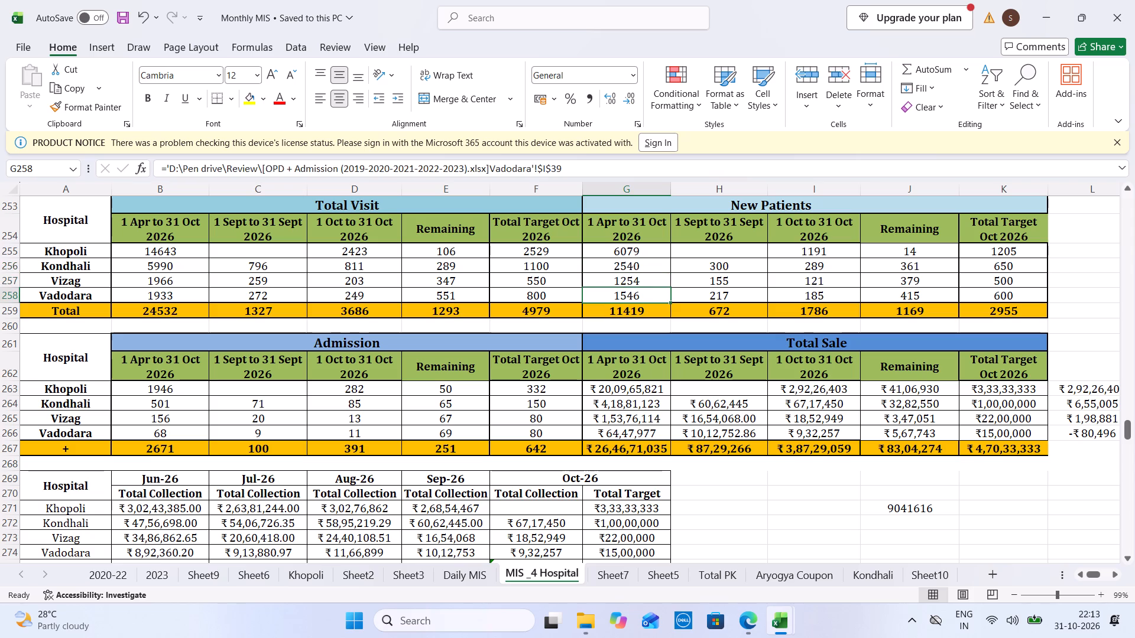
pyautogui.write('1546')
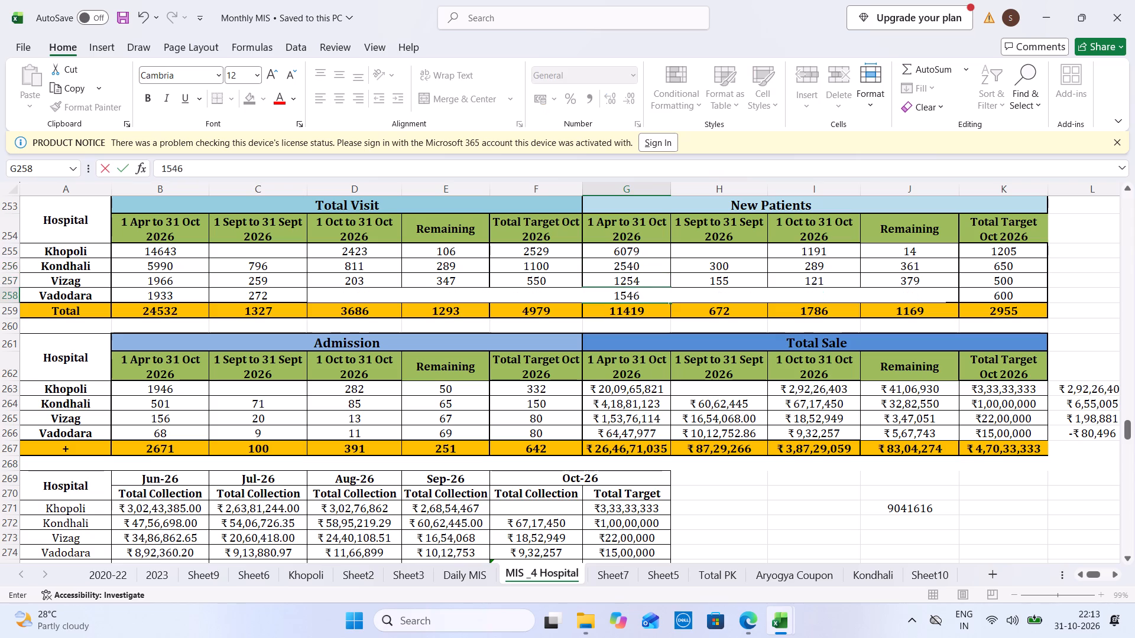
pyautogui.press('Right')
pyautogui.press('Right')
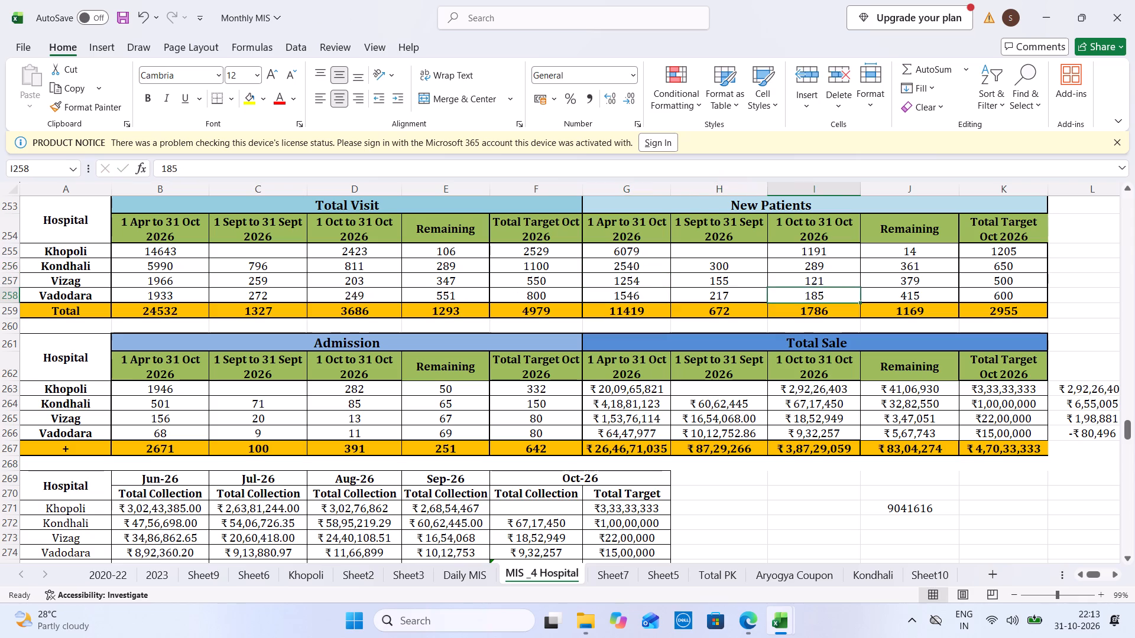
# Enter 1 Apr to 31 Oct Total Sale as fixed values, 6447977 for Vadodara, 15376114 for Vizag and 41881123 for Kondhali, and save the workbook.
pyautogui.click(608, 428)
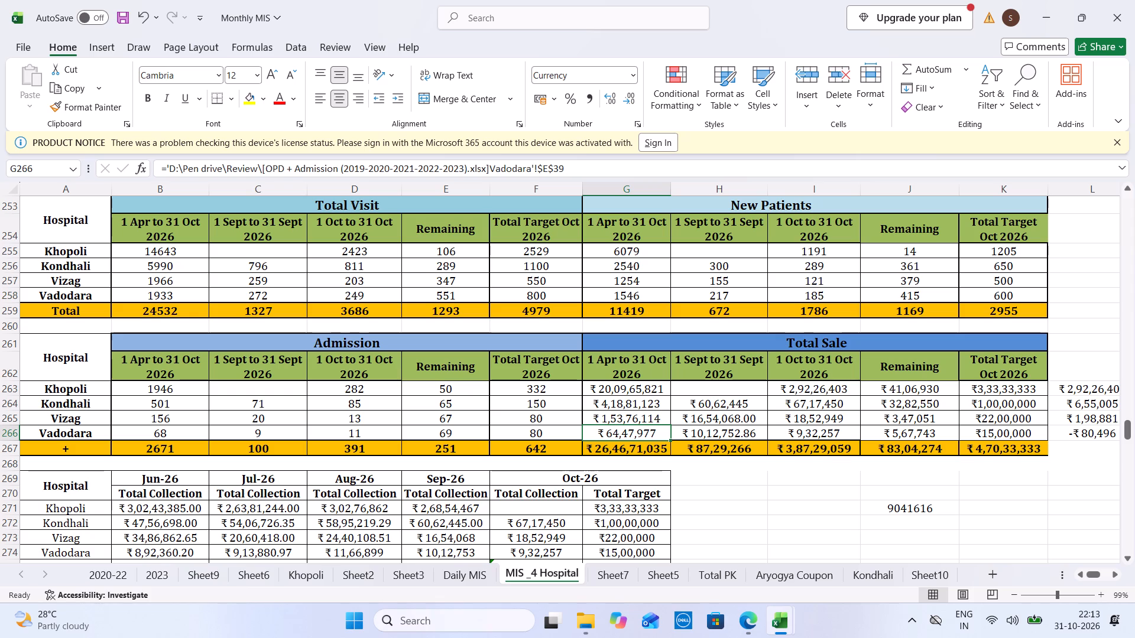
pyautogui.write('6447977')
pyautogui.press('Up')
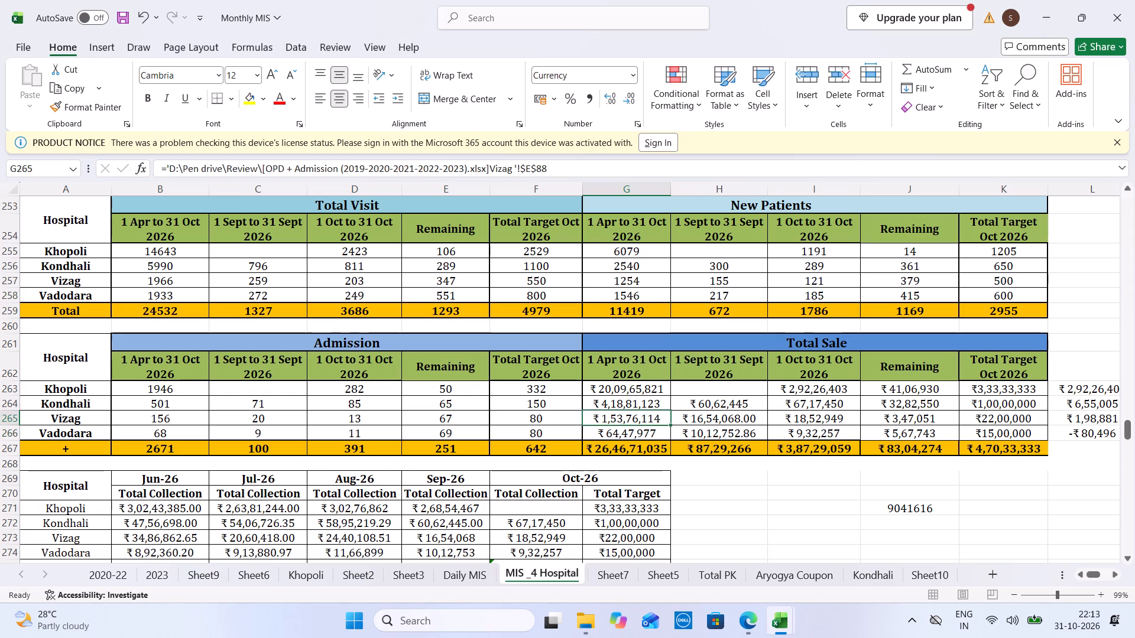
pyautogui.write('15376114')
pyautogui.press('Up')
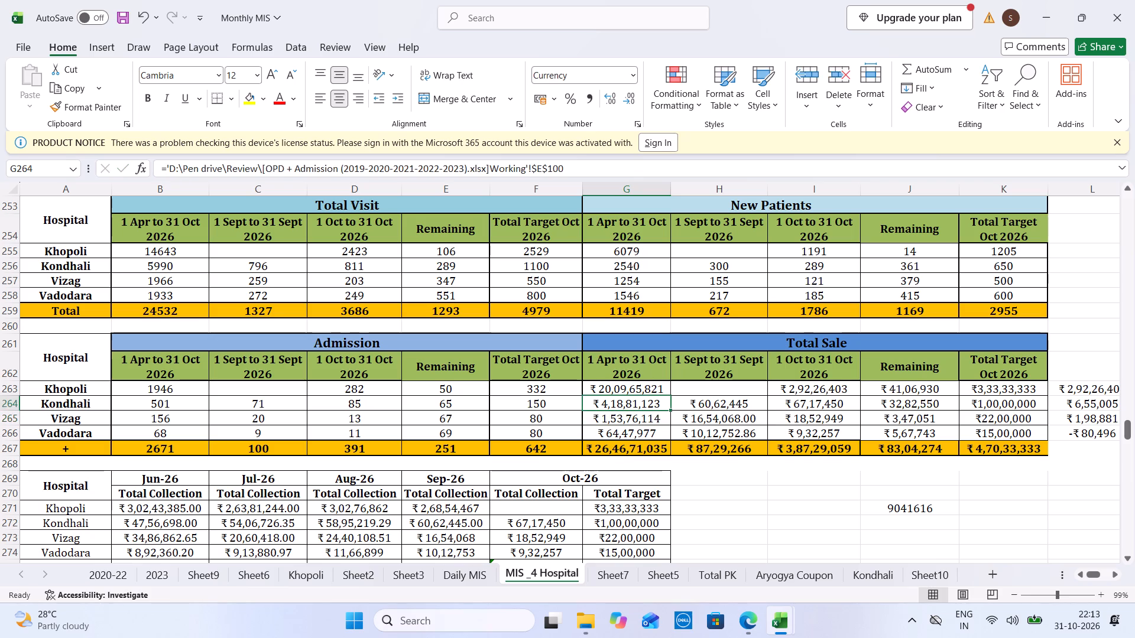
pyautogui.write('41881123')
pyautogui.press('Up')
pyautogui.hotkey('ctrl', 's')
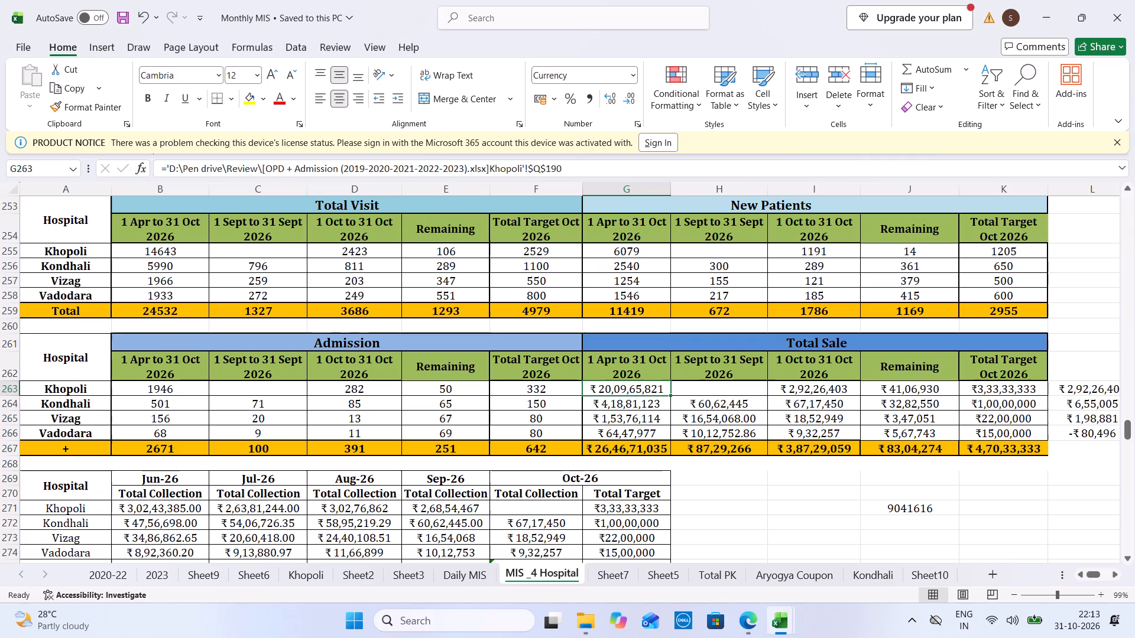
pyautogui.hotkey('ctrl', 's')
# Examine the monthly collection, budget and admission tables below the Admission and Total Sale summary.
pyautogui.click(301, 402)
pyautogui.press('Down')
pyautogui.press('Down')
pyautogui.press('Down')
pyautogui.press('Down')
pyautogui.press('Down')
pyautogui.press('Down')
pyautogui.press('Down')
pyautogui.press('Down')
pyautogui.press('Down')
pyautogui.press('Down')
pyautogui.press('Down')
pyautogui.press('Down')
pyautogui.press('Down')
pyautogui.press('Down')
pyautogui.press('Down')
pyautogui.press('Down')
pyautogui.press('Down')
pyautogui.press('Down')
pyautogui.press('Down')
pyautogui.press('Down')
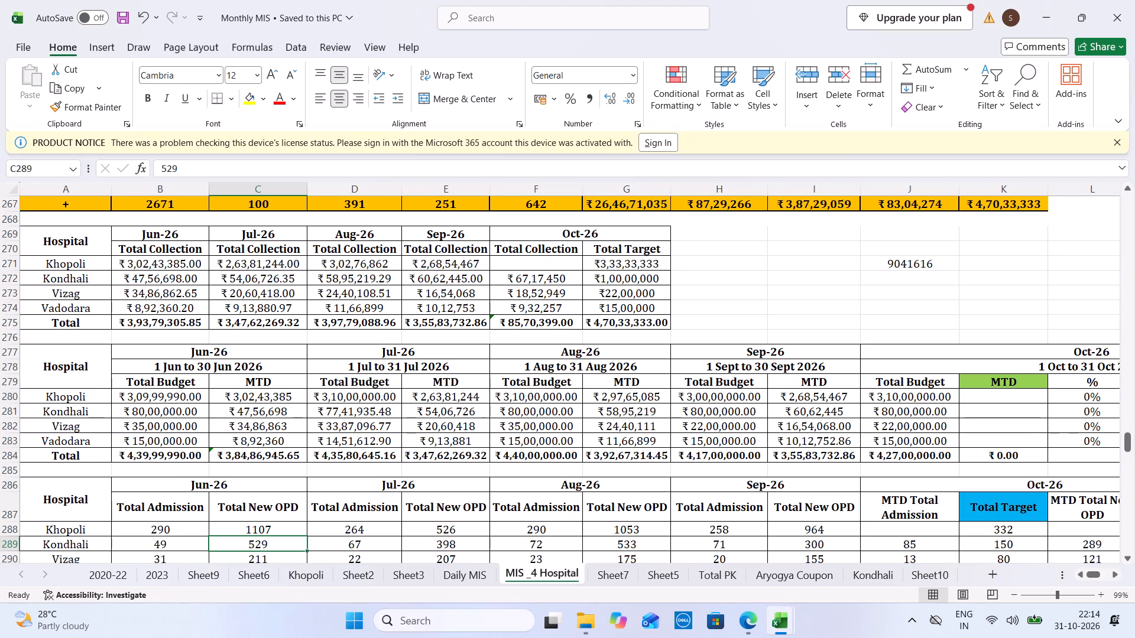
# Save the Monthly MIS workbook and close the Daily MIS 2025_Kondhali workbook, saving its changes.
pyautogui.hotkey('ctrl', 's')
pyautogui.hotkey('ctrl', 'Tab')
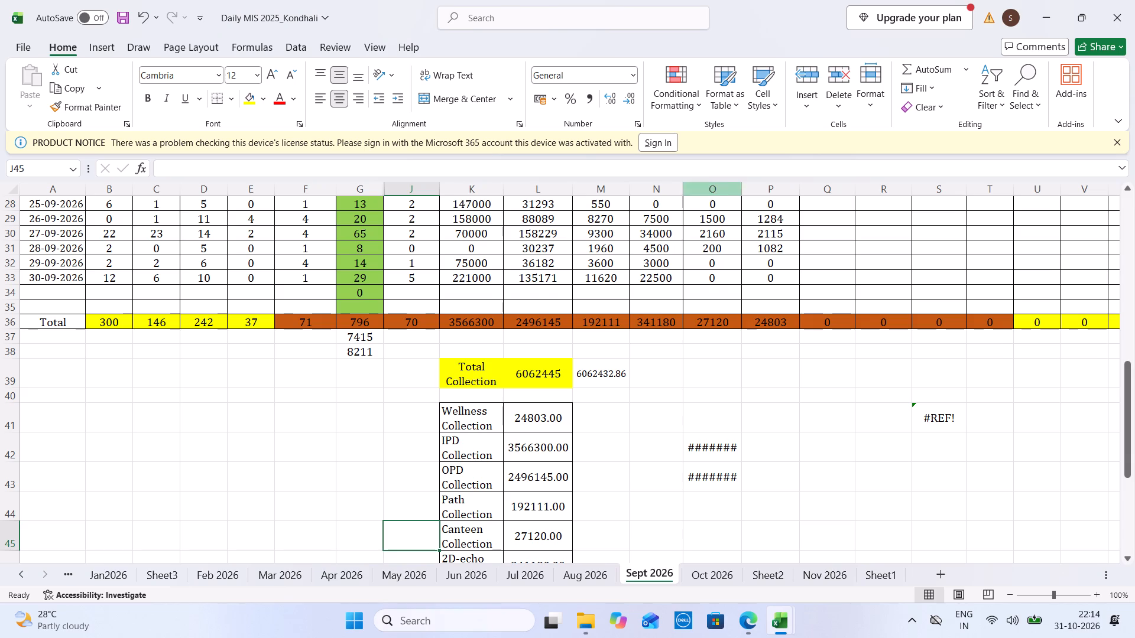
pyautogui.click(1134, 0)
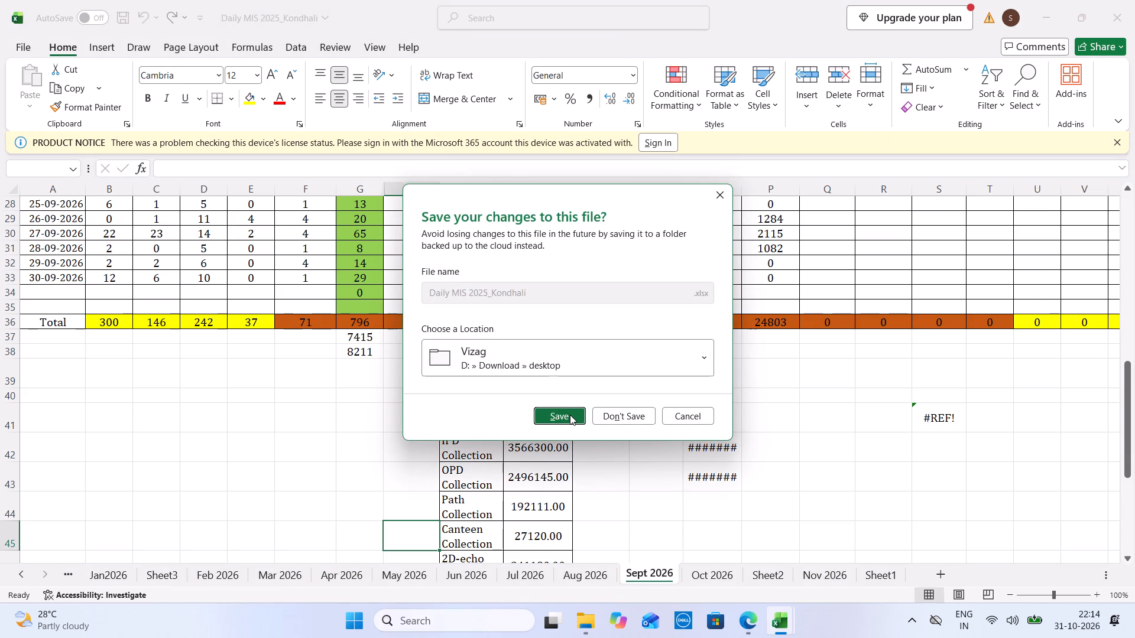
pyautogui.click(569, 426)
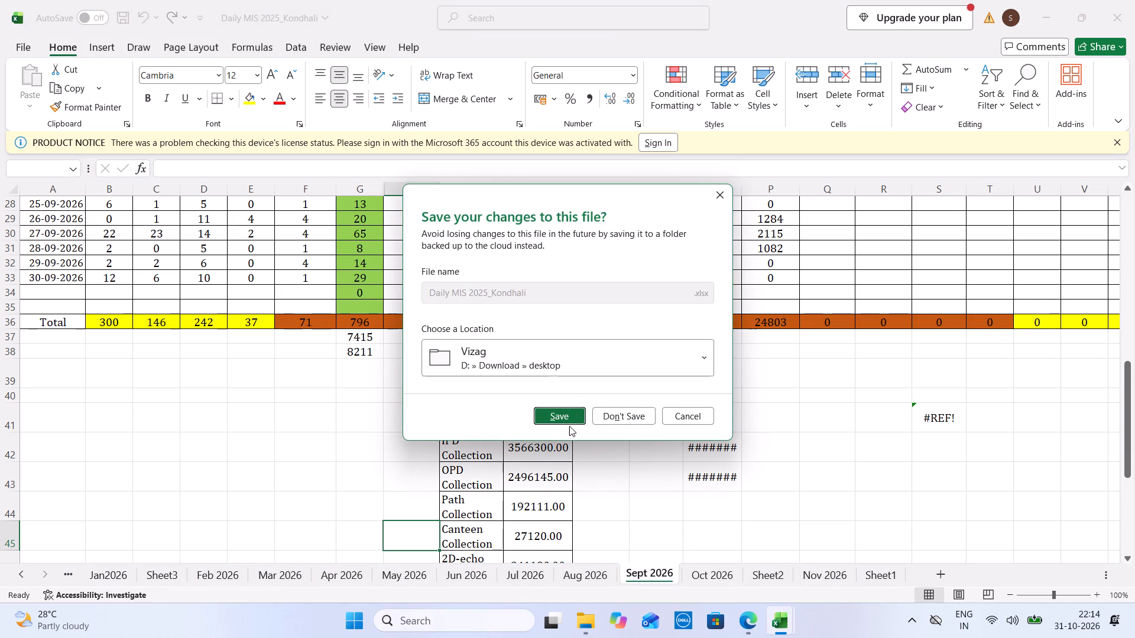
pyautogui.click(571, 421)
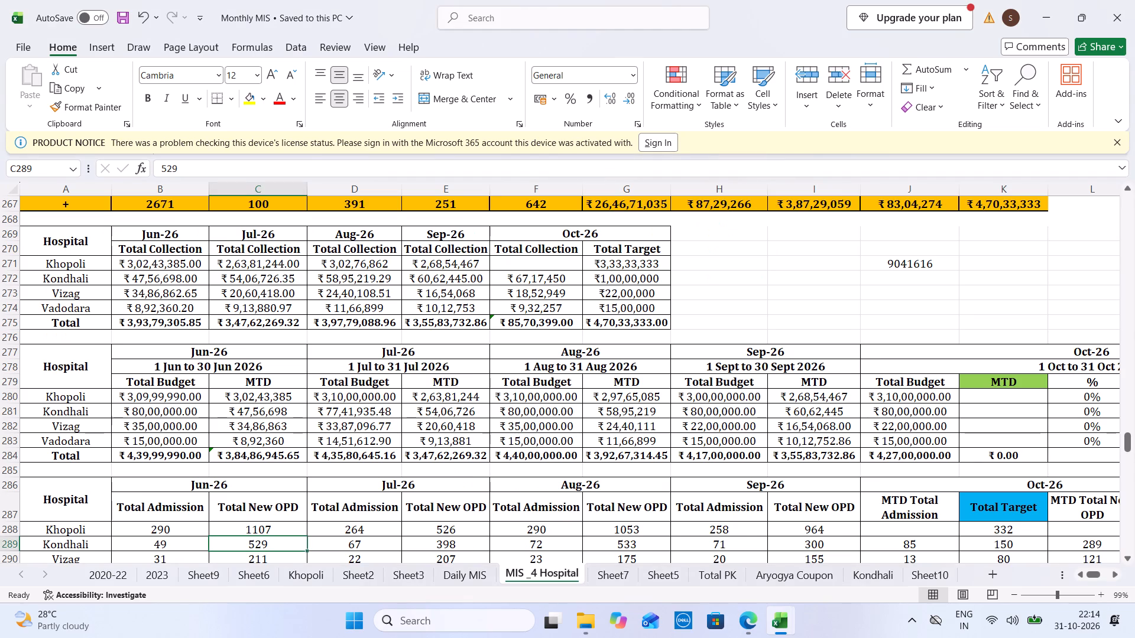
# Open the Daily MIS 2026_(Jan to Aug) workbook from the file folder and go to its Oct sheet.
pyautogui.click(589, 627)
pyautogui.doubleClick(255, 388)
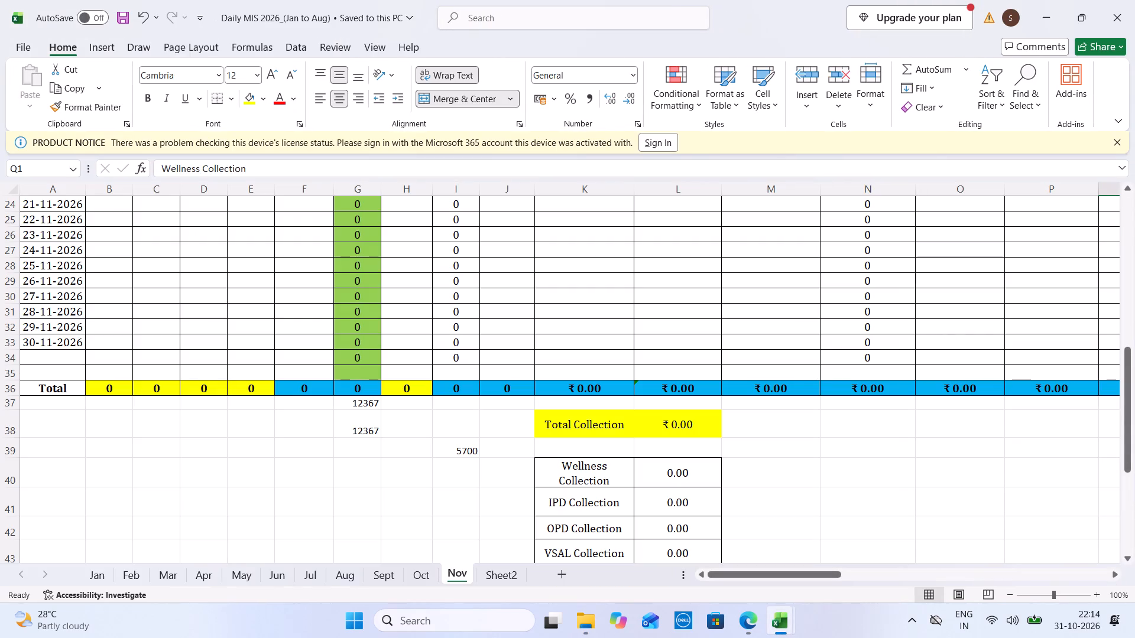
pyautogui.click(418, 571)
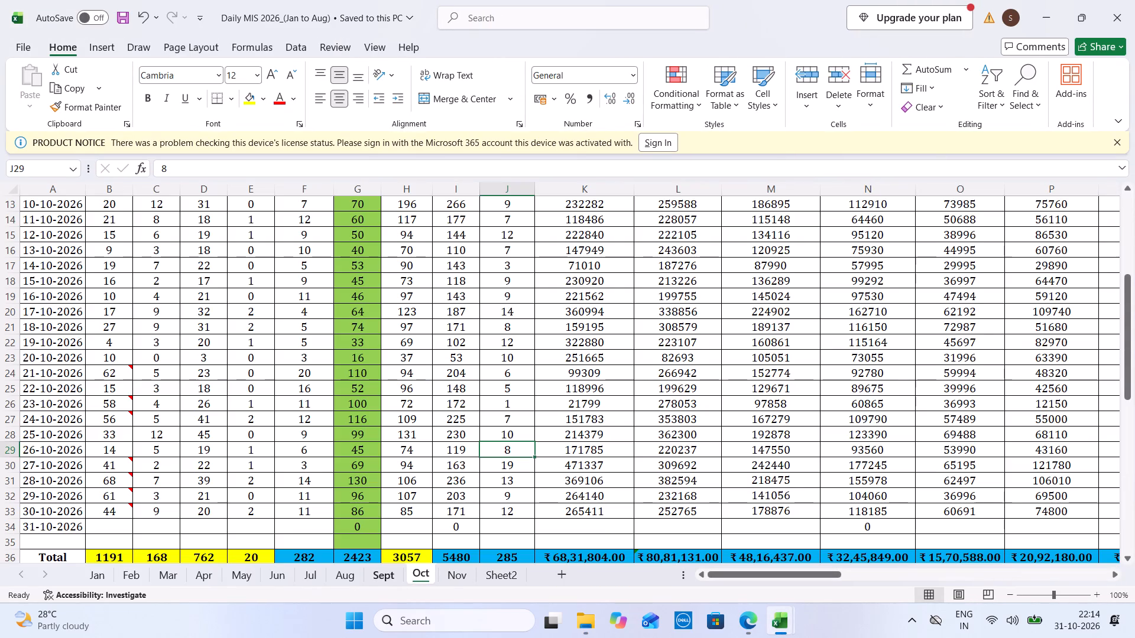